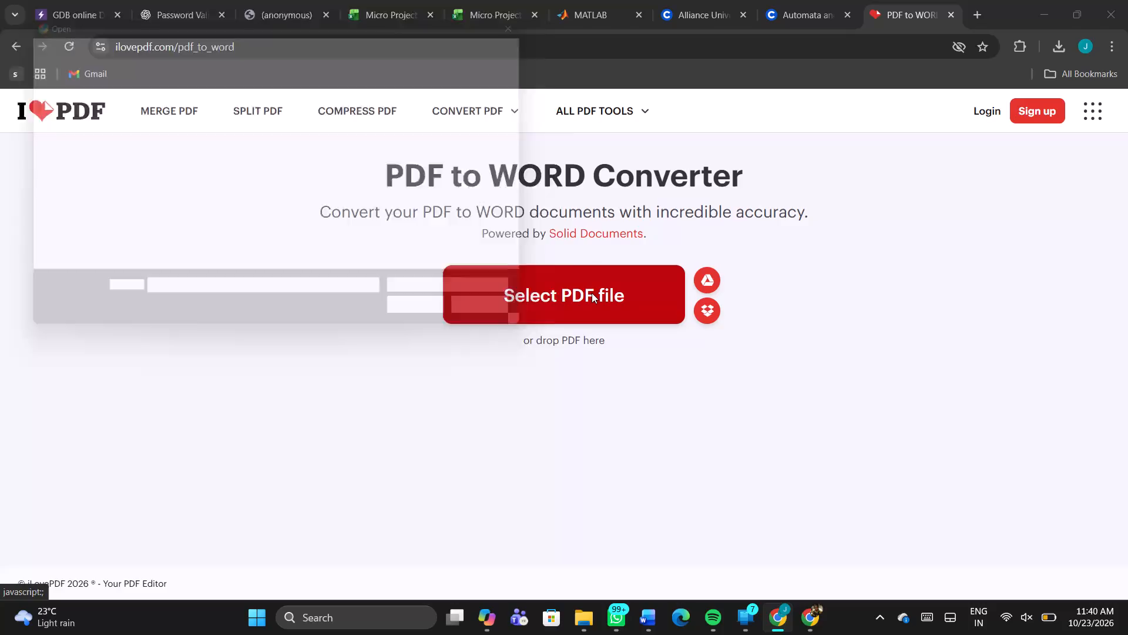
Load the Password_Validation_ToC_Project_Report PDF from Downloads into the PDF to Word converter.
{"action": "left_click", "coordinate": [296, 111]}
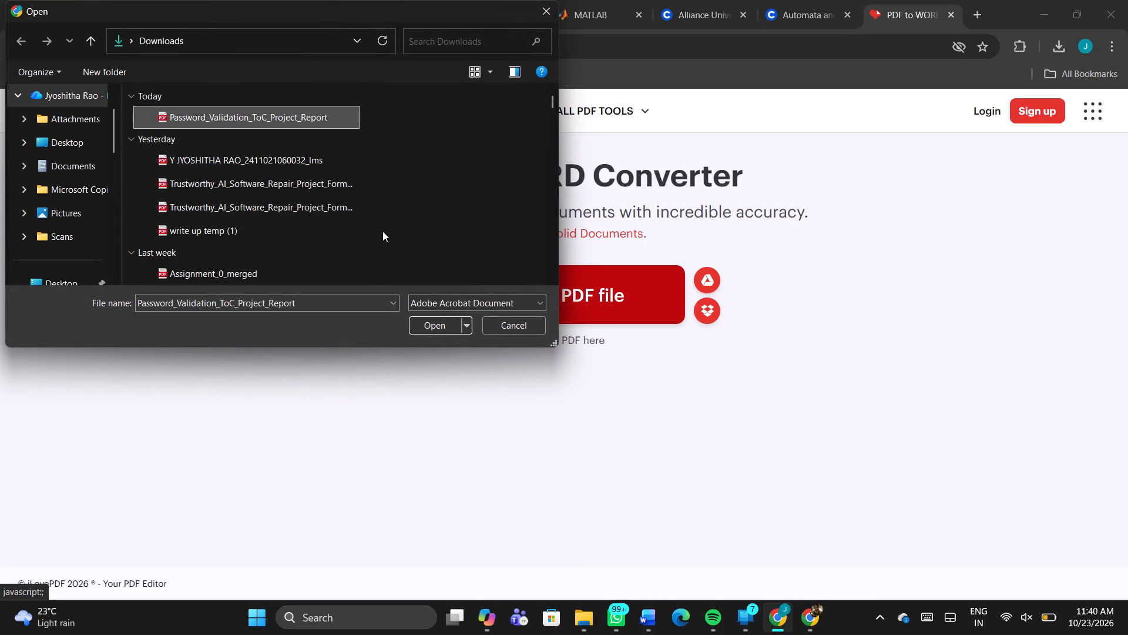
{"action": "key", "text": "Return"}
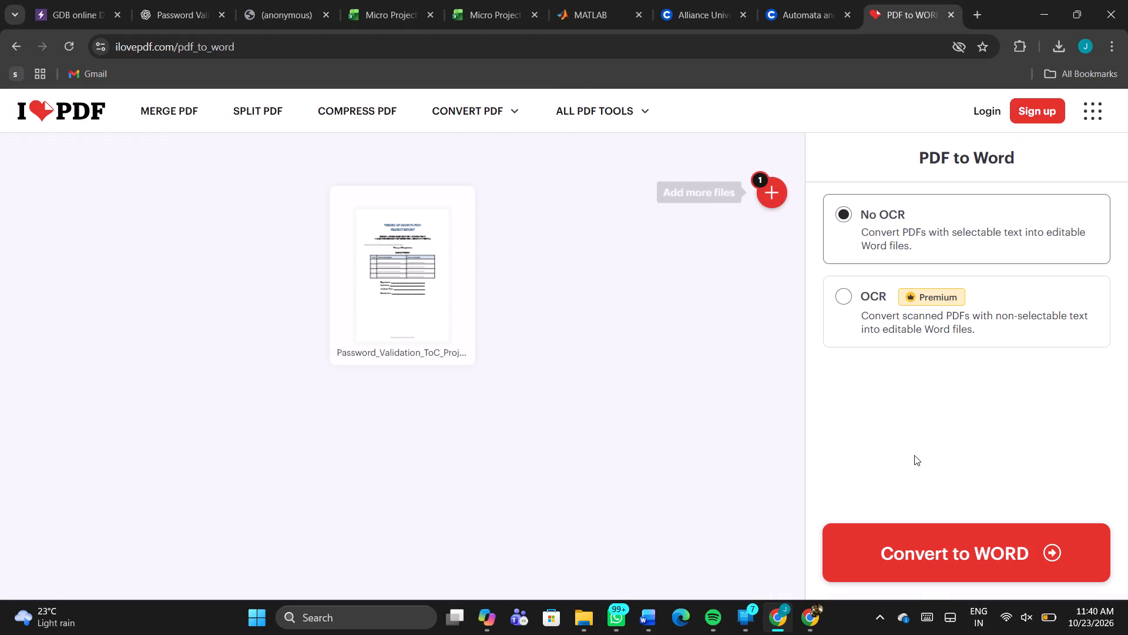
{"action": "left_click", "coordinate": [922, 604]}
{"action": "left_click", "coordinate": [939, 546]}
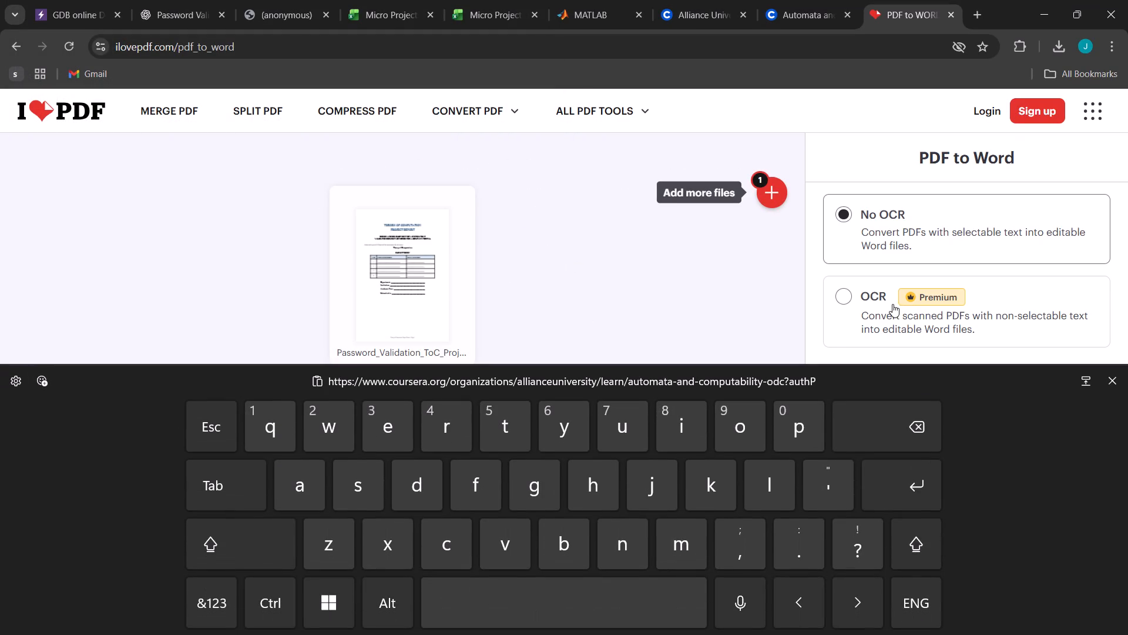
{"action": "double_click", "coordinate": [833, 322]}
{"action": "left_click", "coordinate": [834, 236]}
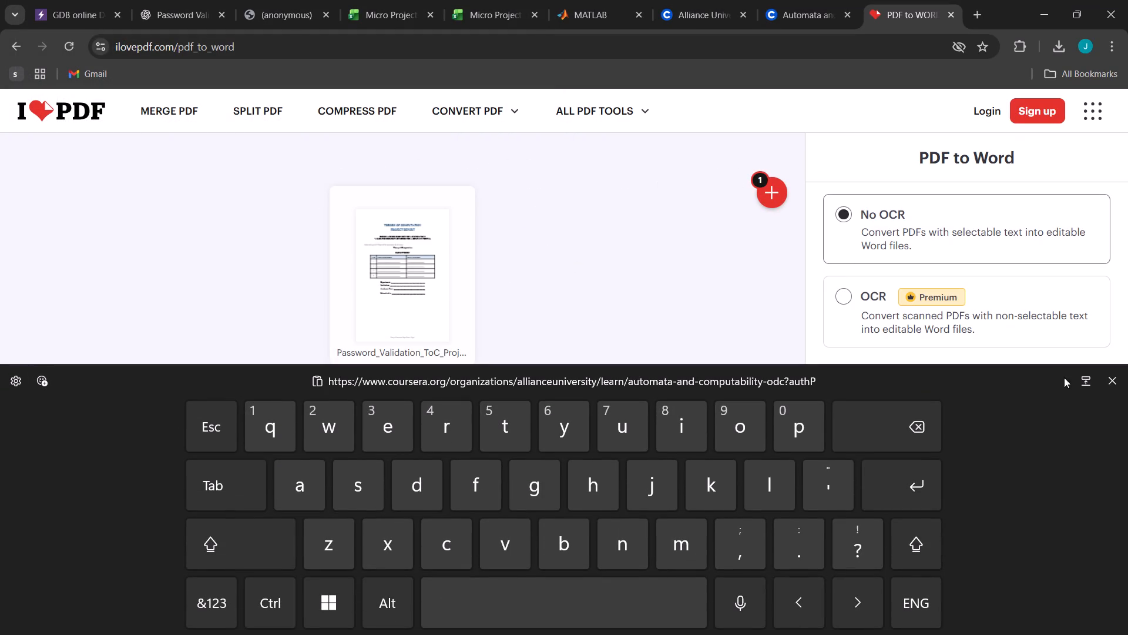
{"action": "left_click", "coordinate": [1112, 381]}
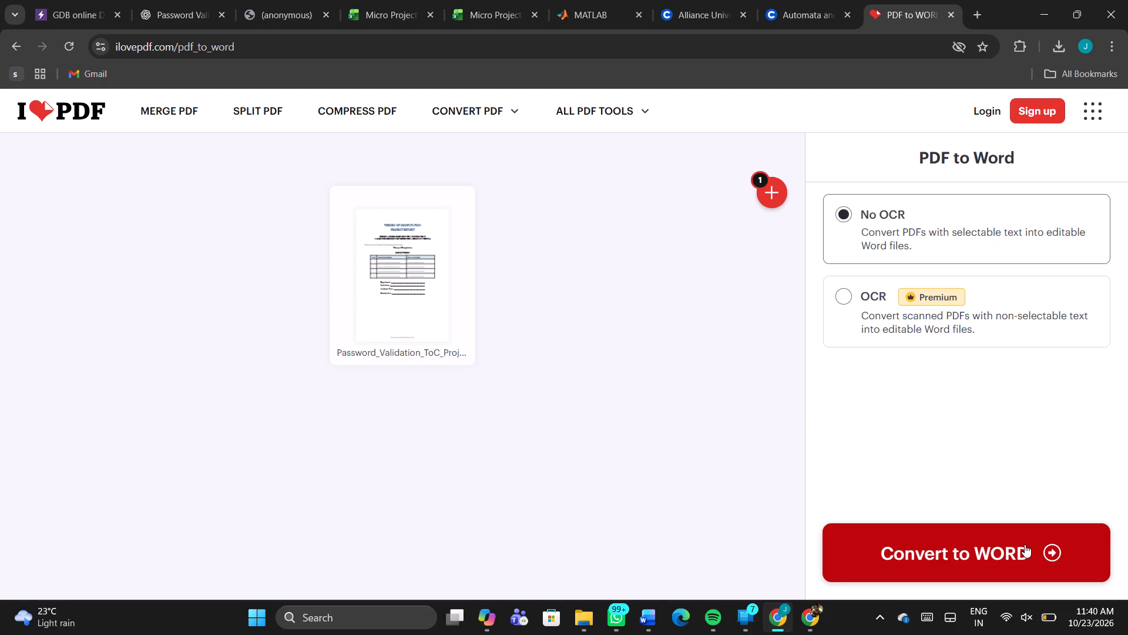
Convert the report PDF to Word with No OCR and download the resulting document.
{"action": "left_click", "coordinate": [1025, 544]}
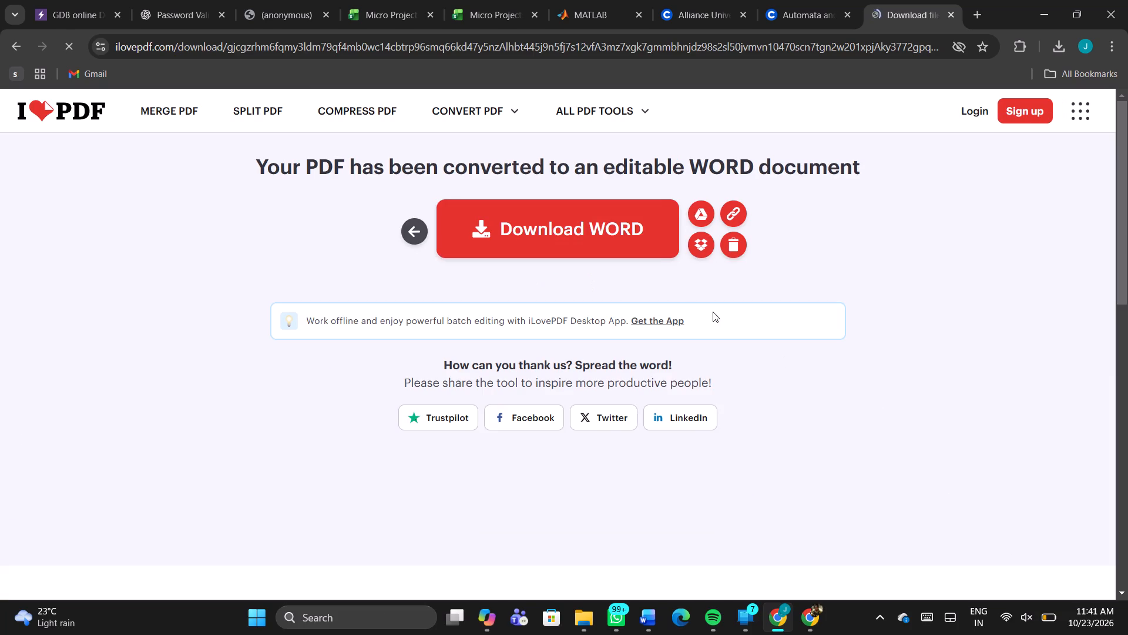
{"action": "left_click", "coordinate": [610, 245]}
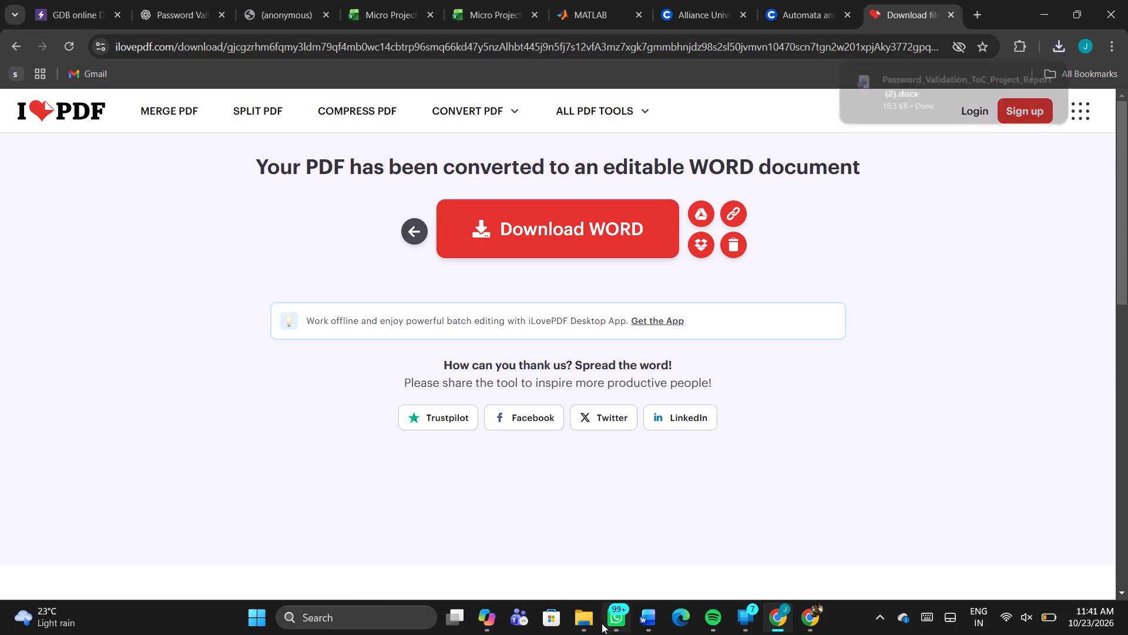
Delete all four Word copies of Password_Validation_ToC_Project_Report from Downloads: (2), _FIXED, the unnumbered one and (1), keeping the PDF.
{"action": "left_click", "coordinate": [587, 623]}
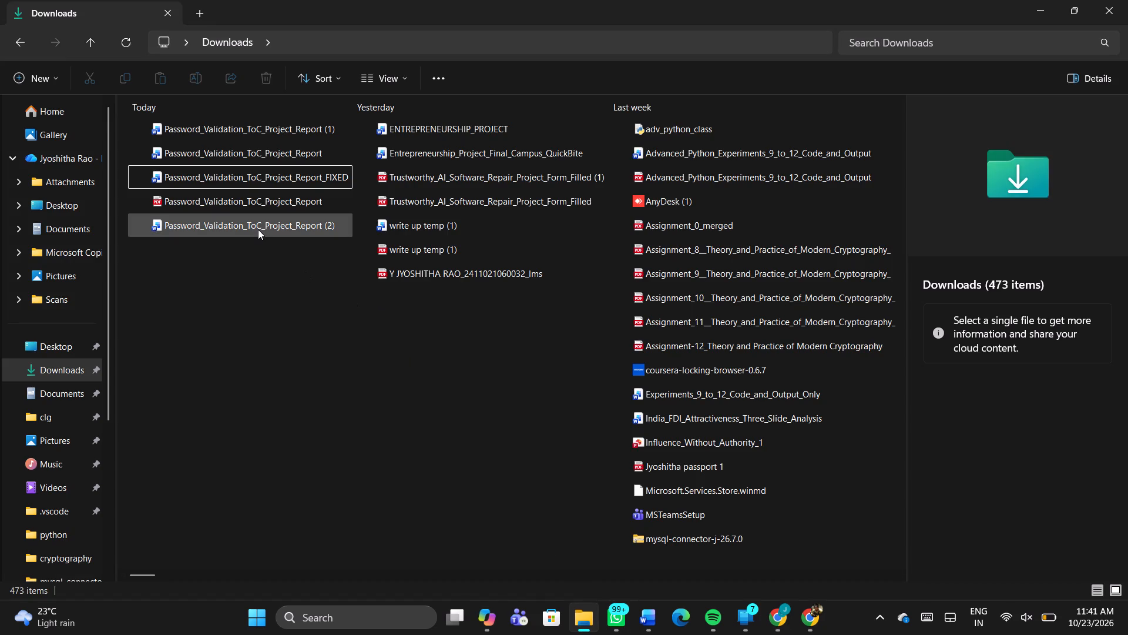
{"action": "left_click", "coordinate": [258, 229]}
{"action": "key", "text": "Delete"}
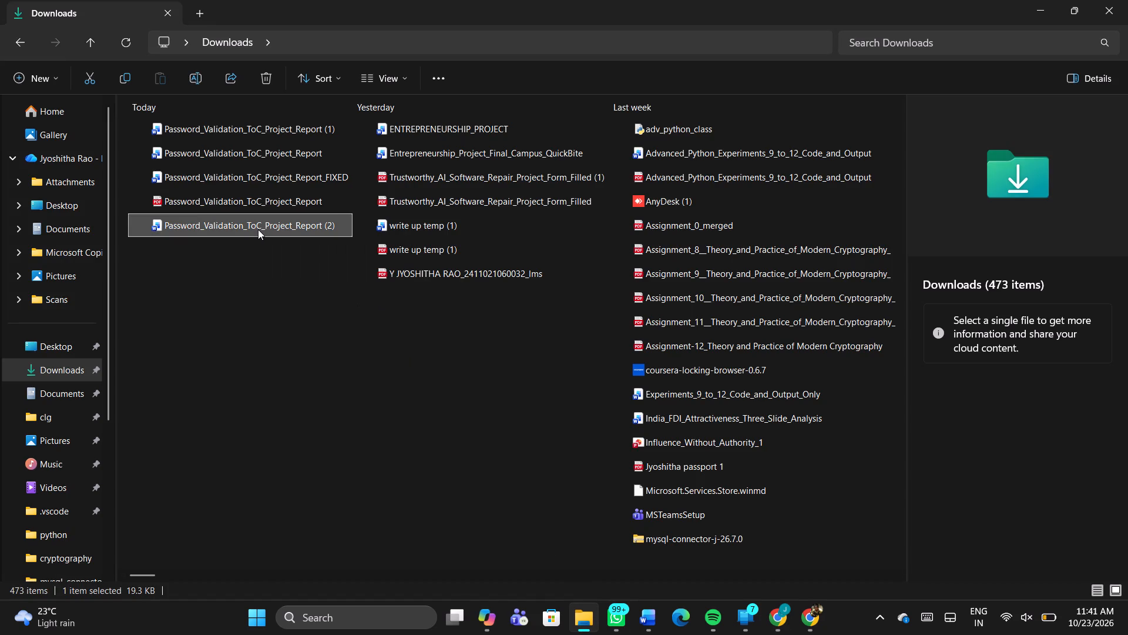
{"action": "left_click", "coordinate": [258, 183]}
{"action": "key", "text": "Delete"}
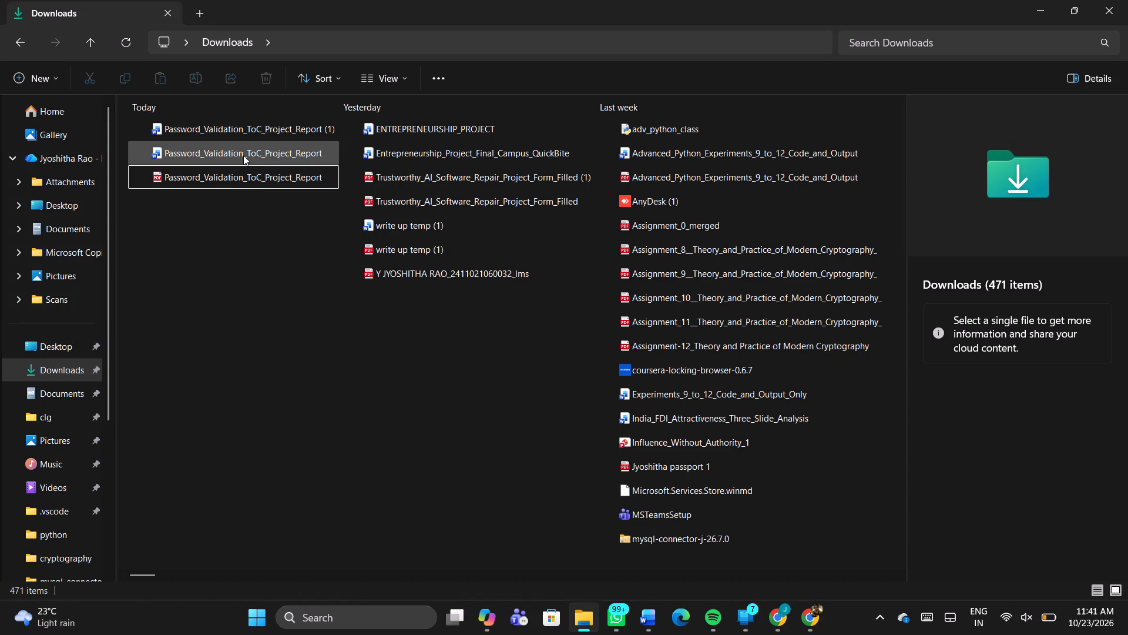
{"action": "left_click", "coordinate": [243, 154]}
{"action": "key", "text": "Delete"}
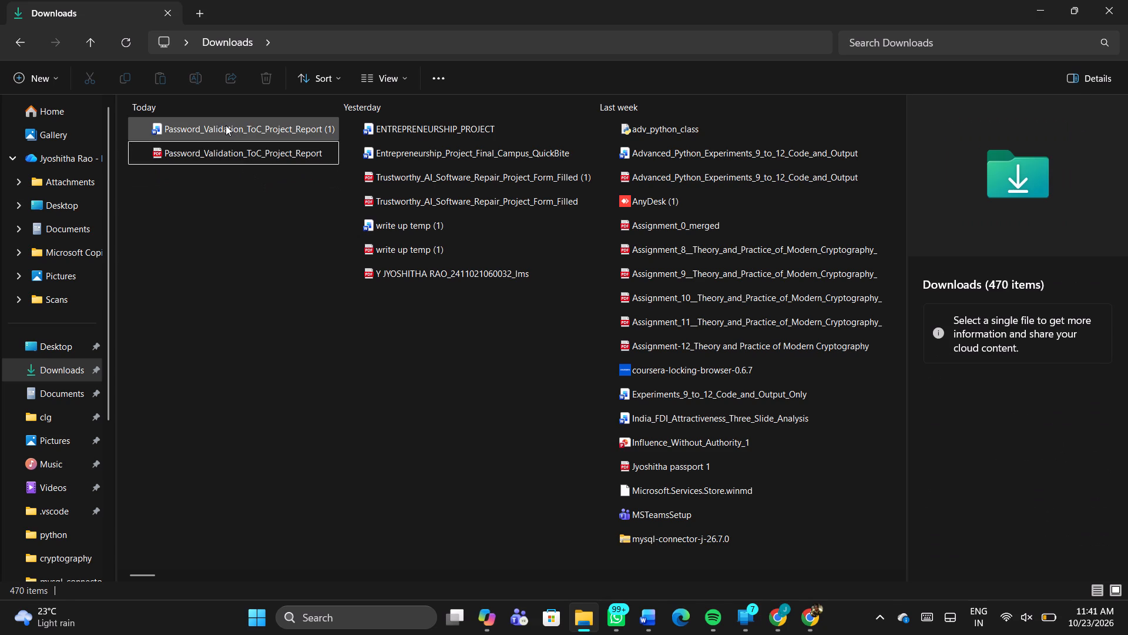
{"action": "left_click", "coordinate": [226, 125]}
{"action": "key", "text": "Delete"}
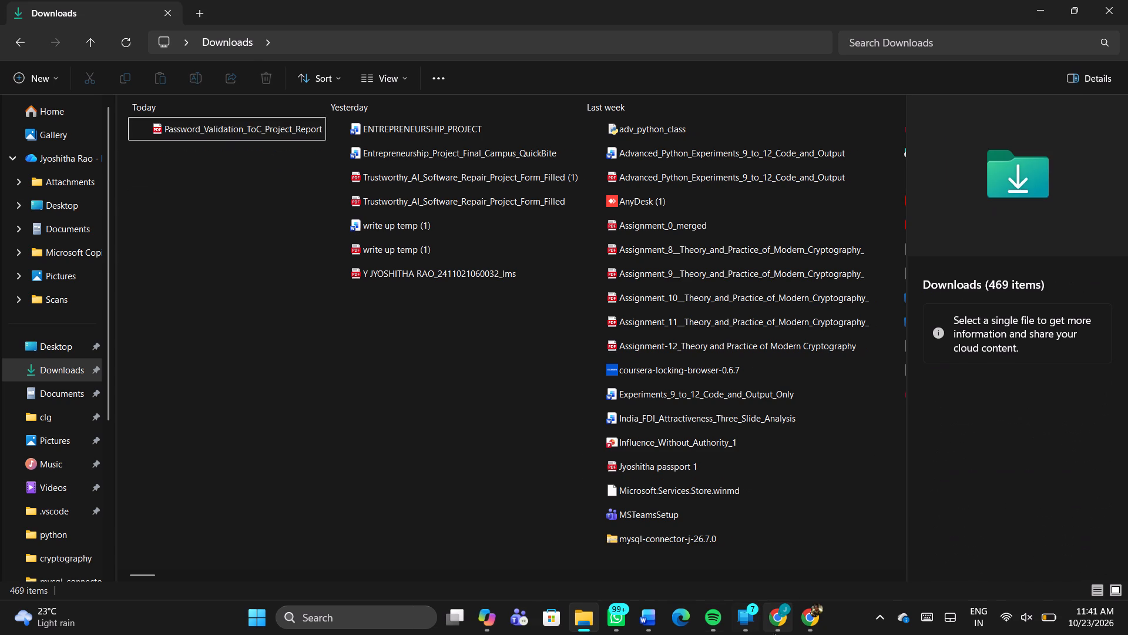
Return to the converter page in Chrome and download the converted Word document again.
{"action": "left_click", "coordinate": [774, 624]}
{"action": "left_click", "coordinate": [650, 210]}
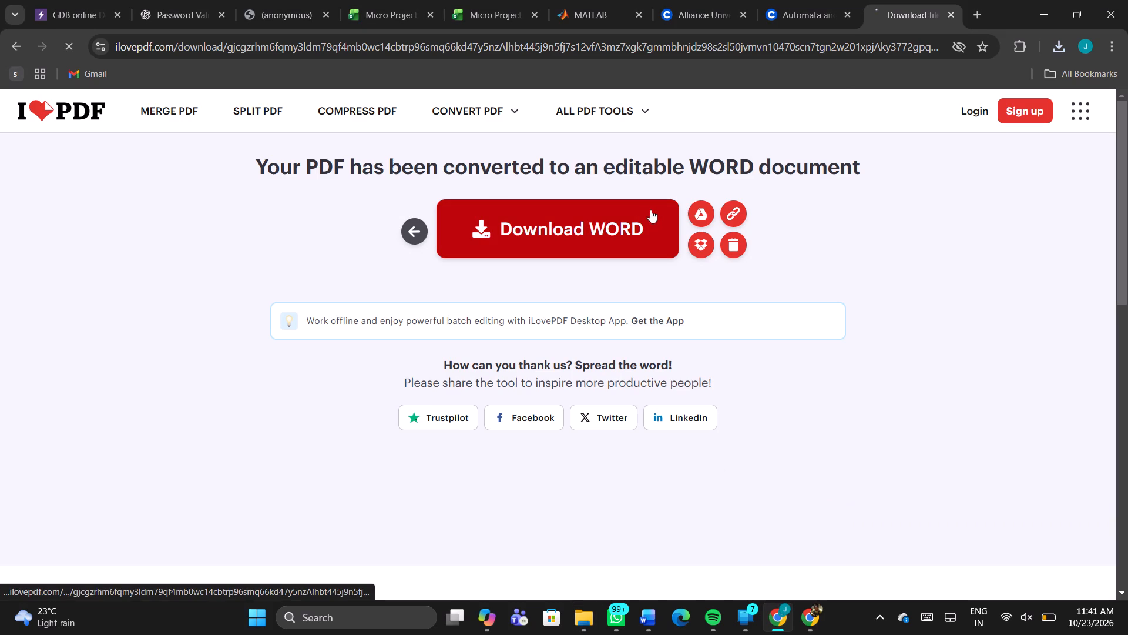
{"action": "left_click", "coordinate": [1049, 44]}
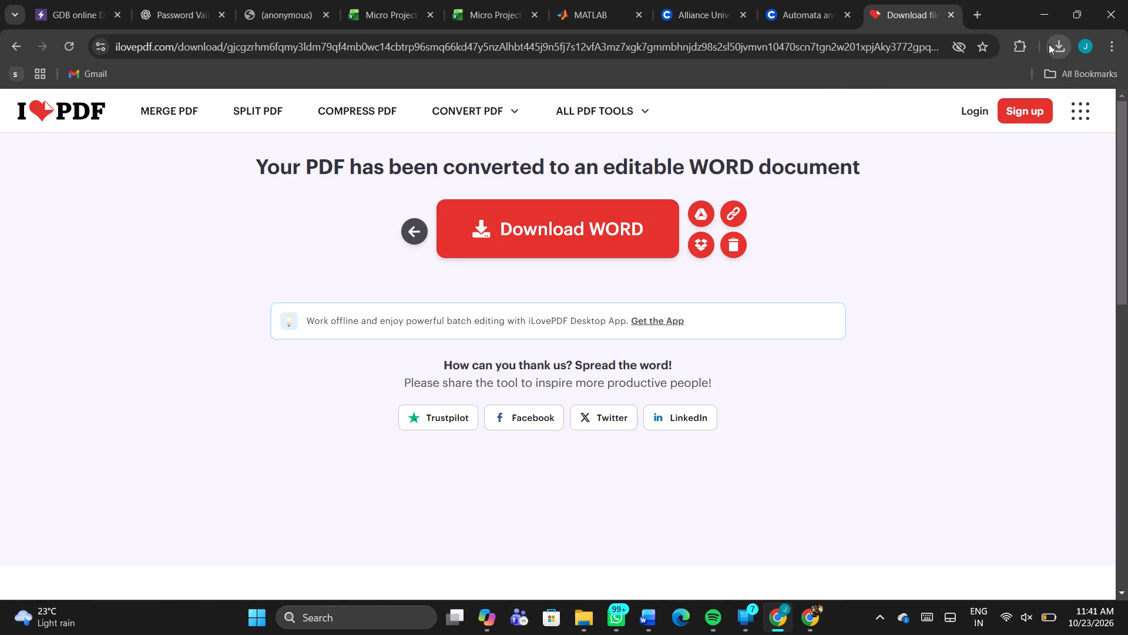
Open the newly downloaded Password_Validation_ToC_Project_Report Word document from Downloads and enable editing.
{"action": "left_click", "coordinate": [578, 622]}
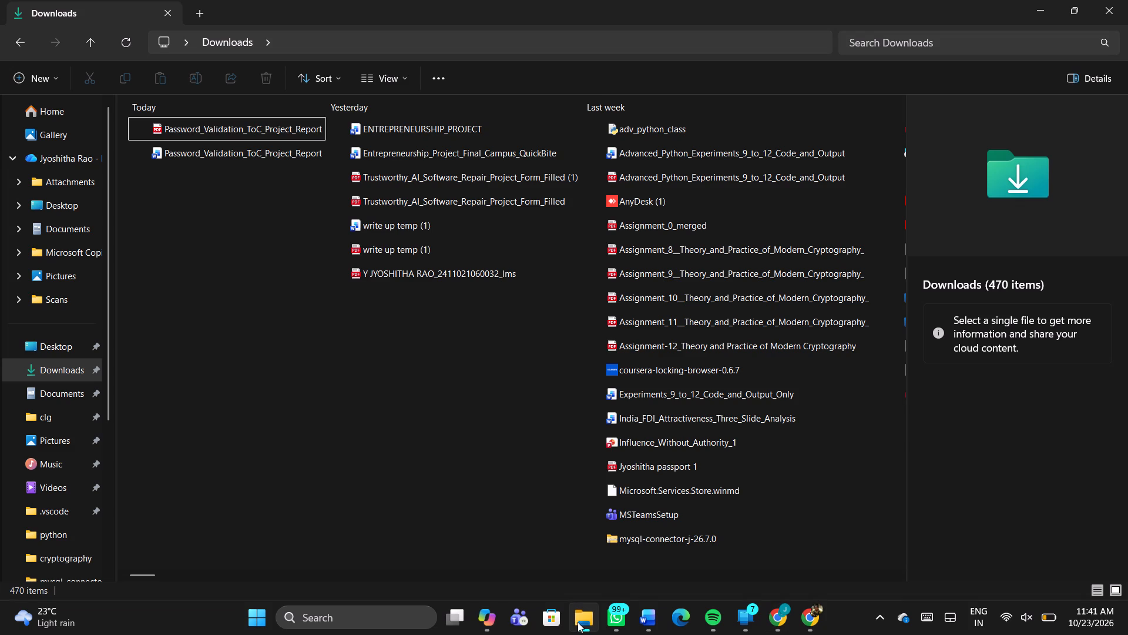
{"action": "double_click", "coordinate": [282, 163]}
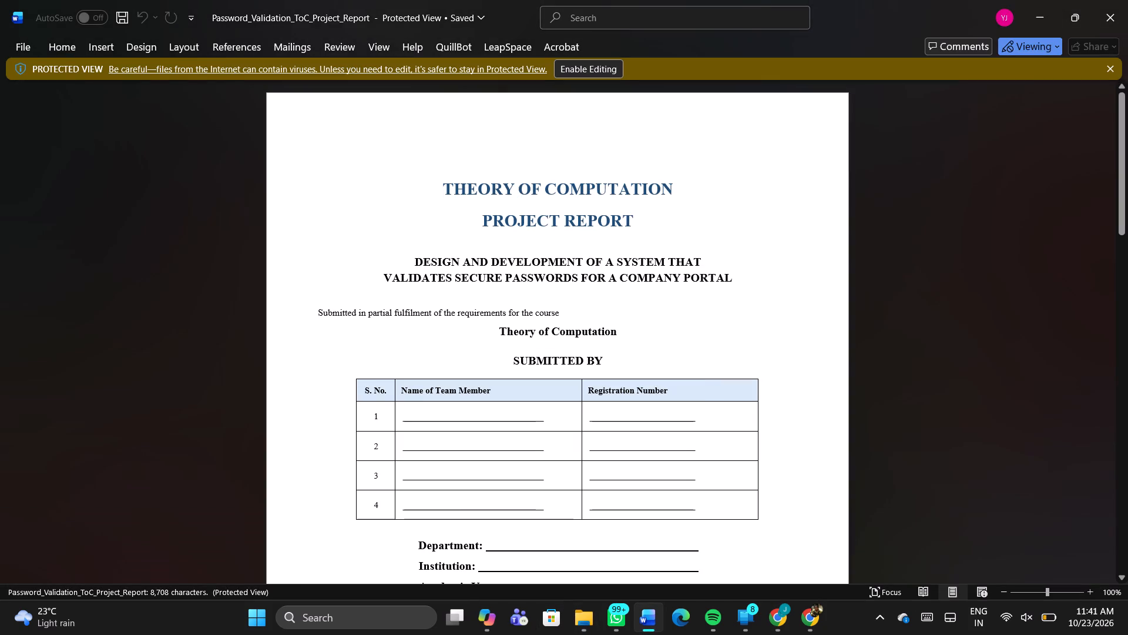
{"action": "left_click", "coordinate": [566, 66]}
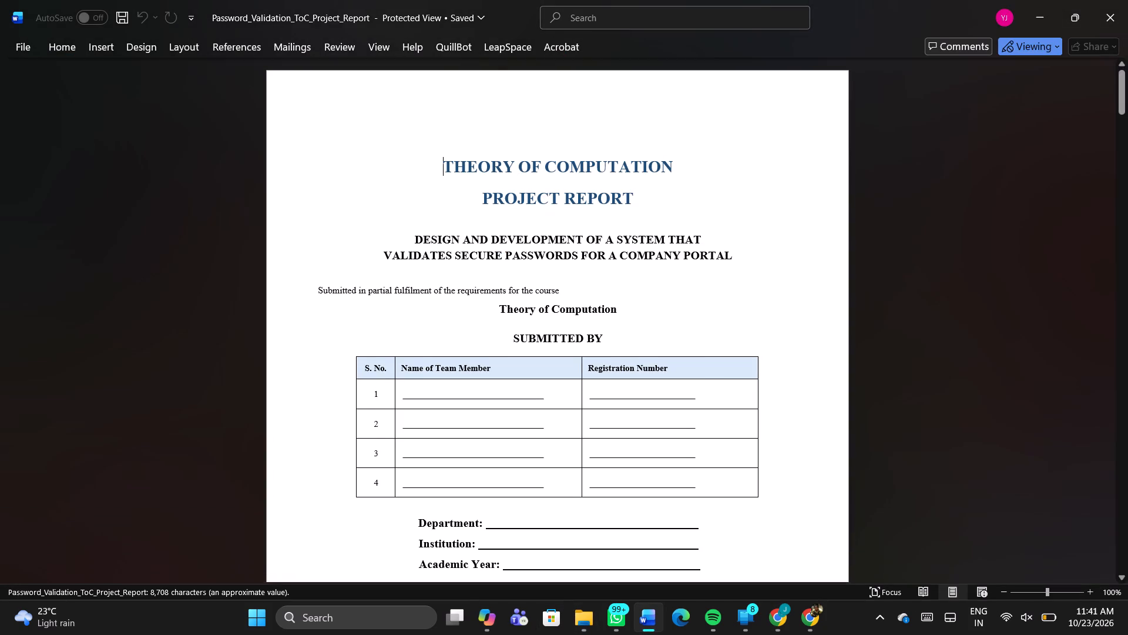
Try to select the blank underline in row 1 of the Name of Team Member column on the cover page.
{"action": "left_click", "coordinate": [474, 463]}
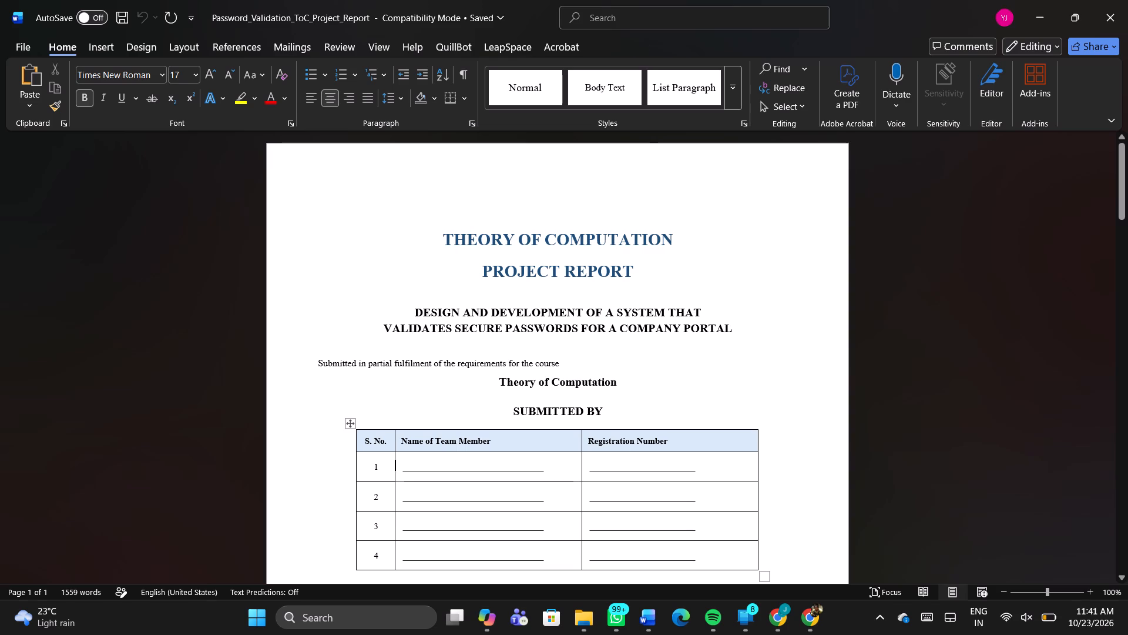
{"action": "left_click_drag", "start_coordinate": [546, 467], "coordinate": [433, 460]}
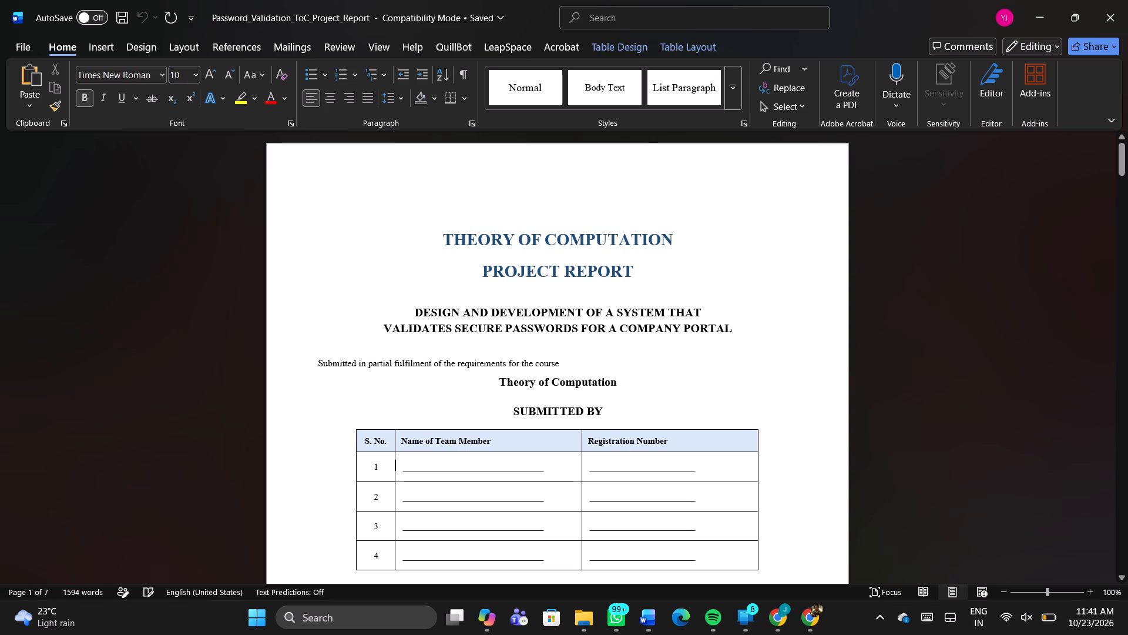
{"action": "left_click_drag", "start_coordinate": [433, 460], "coordinate": [424, 460]}
{"action": "double_click", "coordinate": [548, 469]}
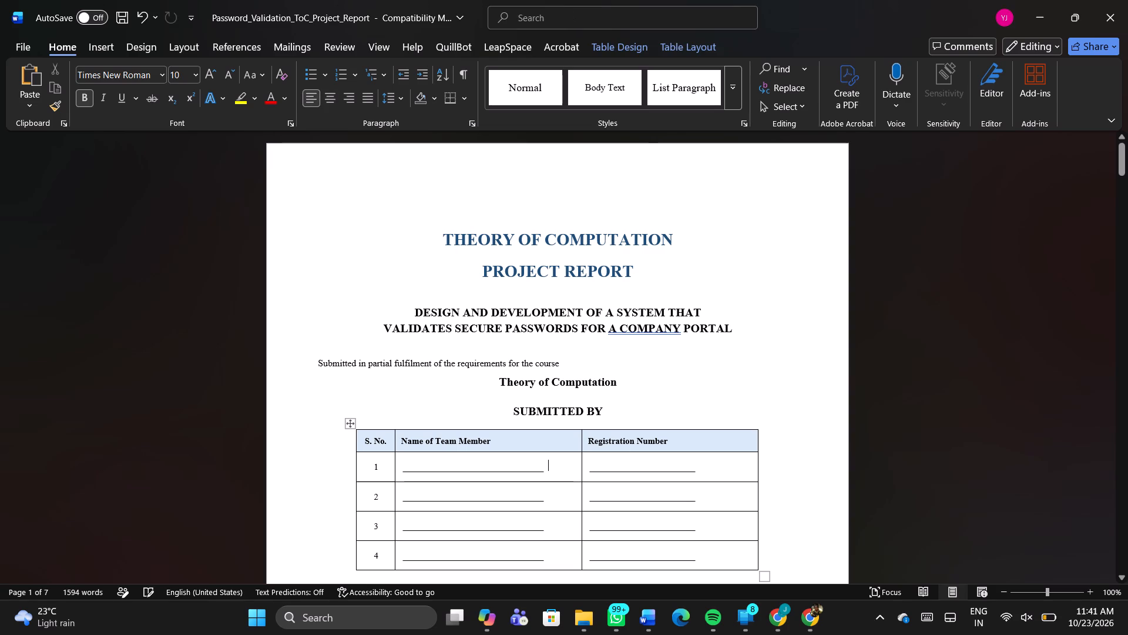
{"action": "left_click", "coordinate": [548, 469]}
{"action": "left_click", "coordinate": [548, 469]}
{"action": "left_click_drag", "start_coordinate": [548, 469], "coordinate": [419, 464]}
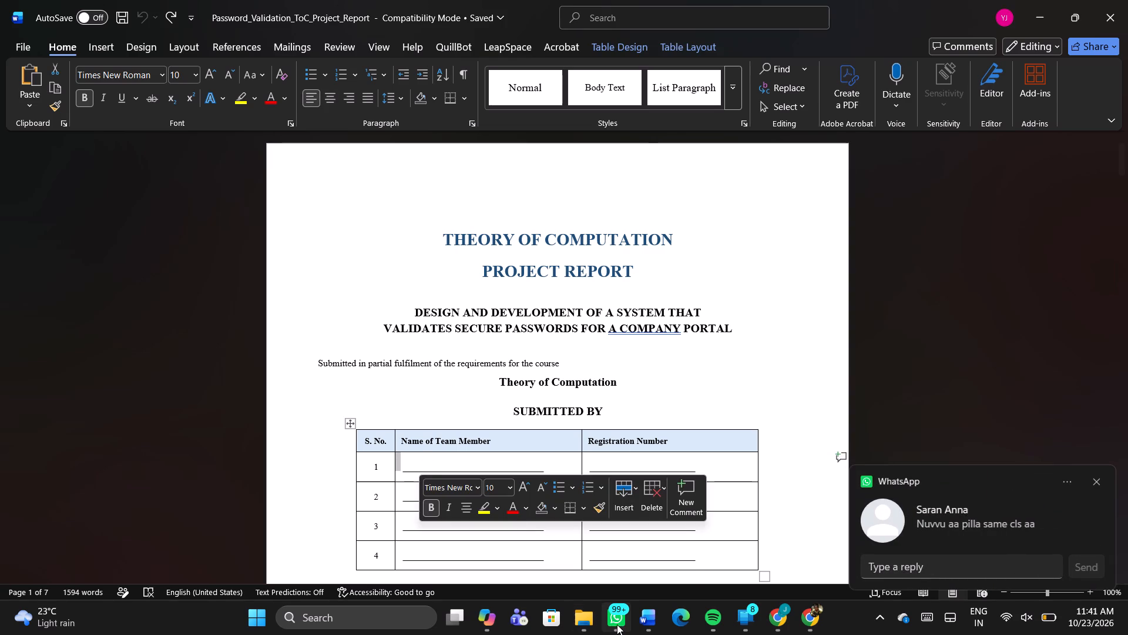
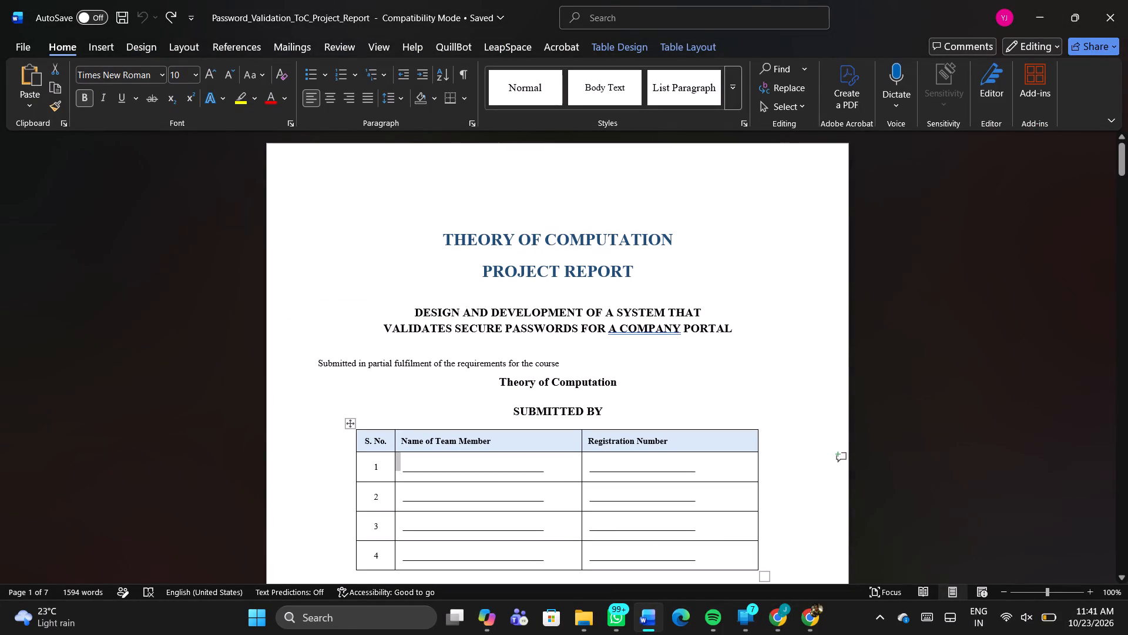
Enter the first team member's name on the blank line in row 1 of the Submitted By table.
{"action": "left_click", "coordinate": [523, 470]}
{"action": "left_click", "coordinate": [541, 469]}
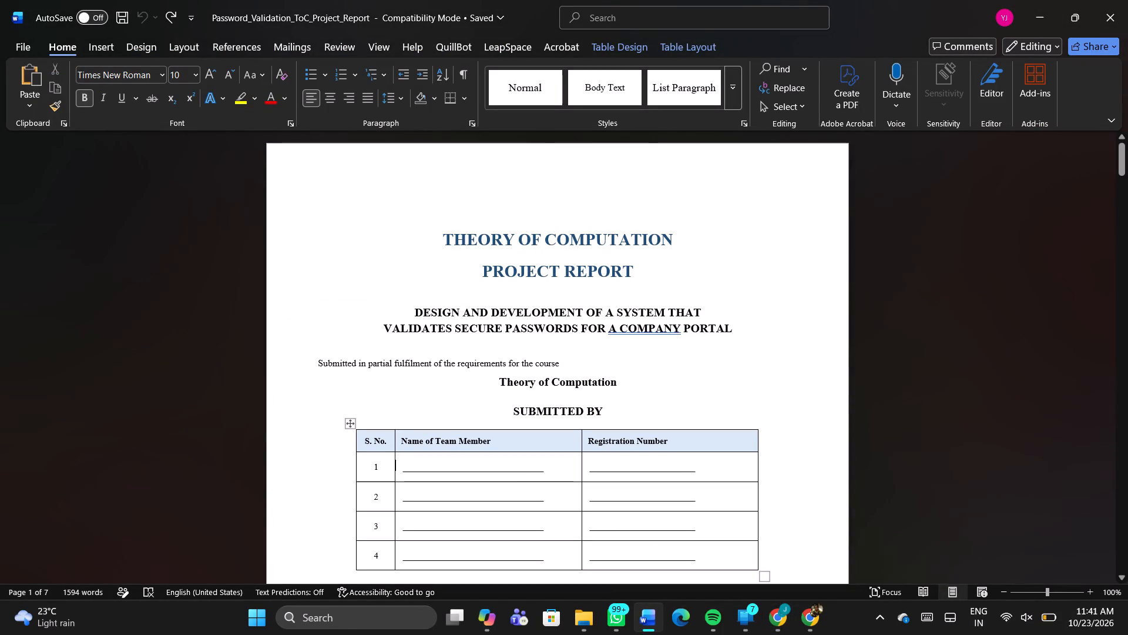
{"action": "left_click", "coordinate": [541, 469]}
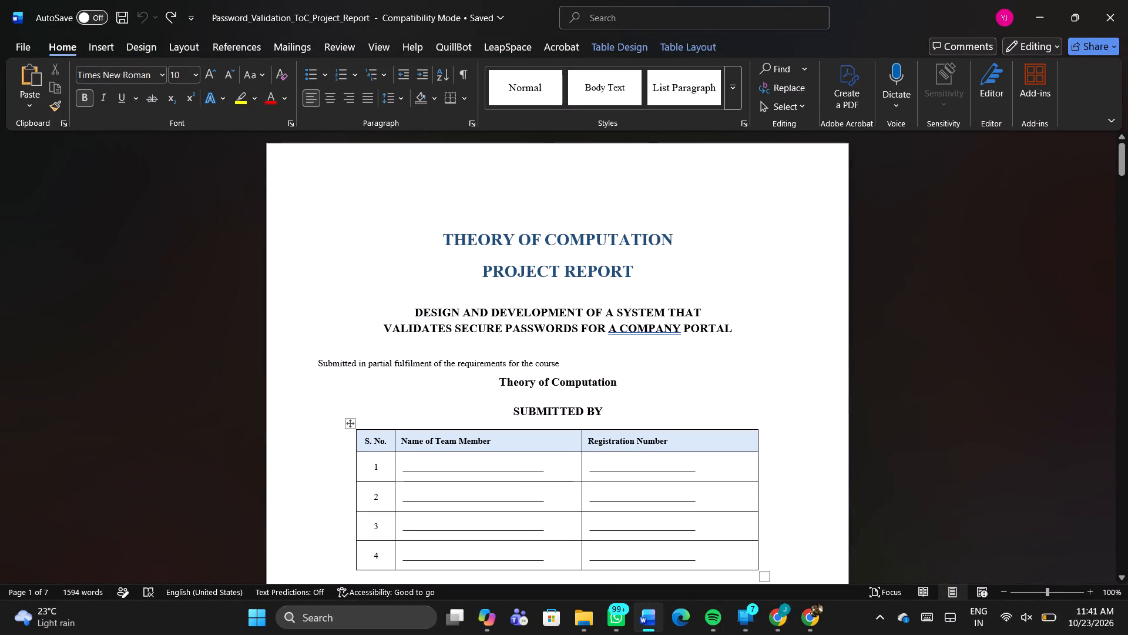
{"action": "left_click", "coordinate": [541, 469]}
{"action": "left_click_drag", "start_coordinate": [546, 469], "coordinate": [465, 469]}
{"action": "left_click", "coordinate": [465, 469]}
{"action": "key", "text": "space"}
{"action": "key", "text": "space"}
{"action": "key", "text": "space"}
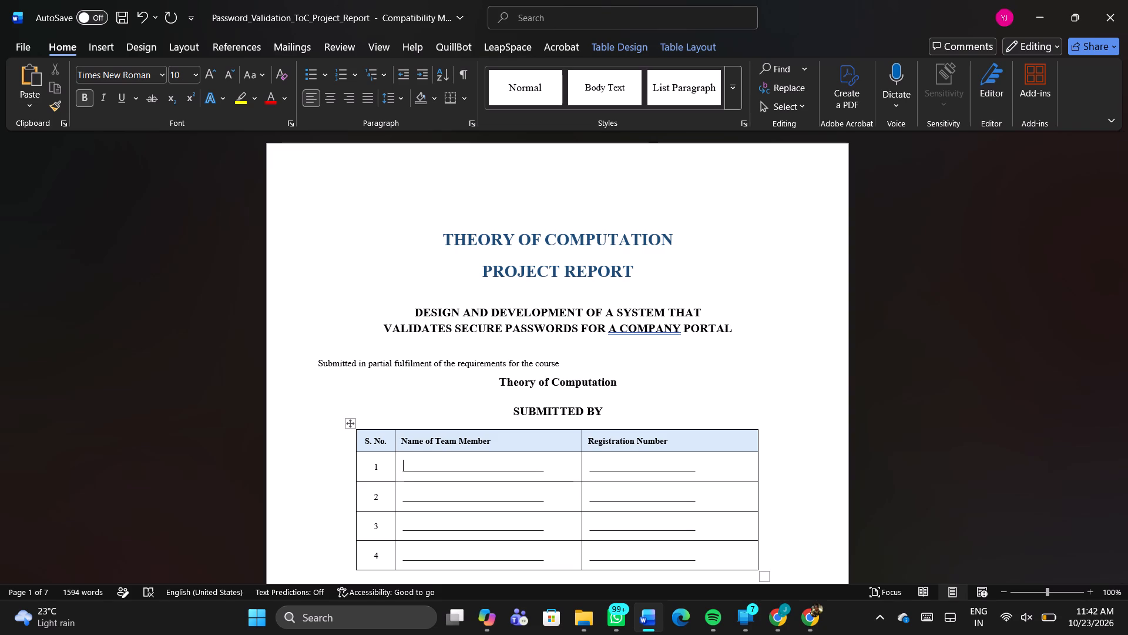
{"action": "type", "text": "Y"}
{"action": "key", "text": "space"}
{"action": "type", "text": "Jy"}
{"action": "key", "text": "Return"}
Fill in the first team member's registration number in row 1 of the table.
{"action": "left_click", "coordinate": [626, 460]}
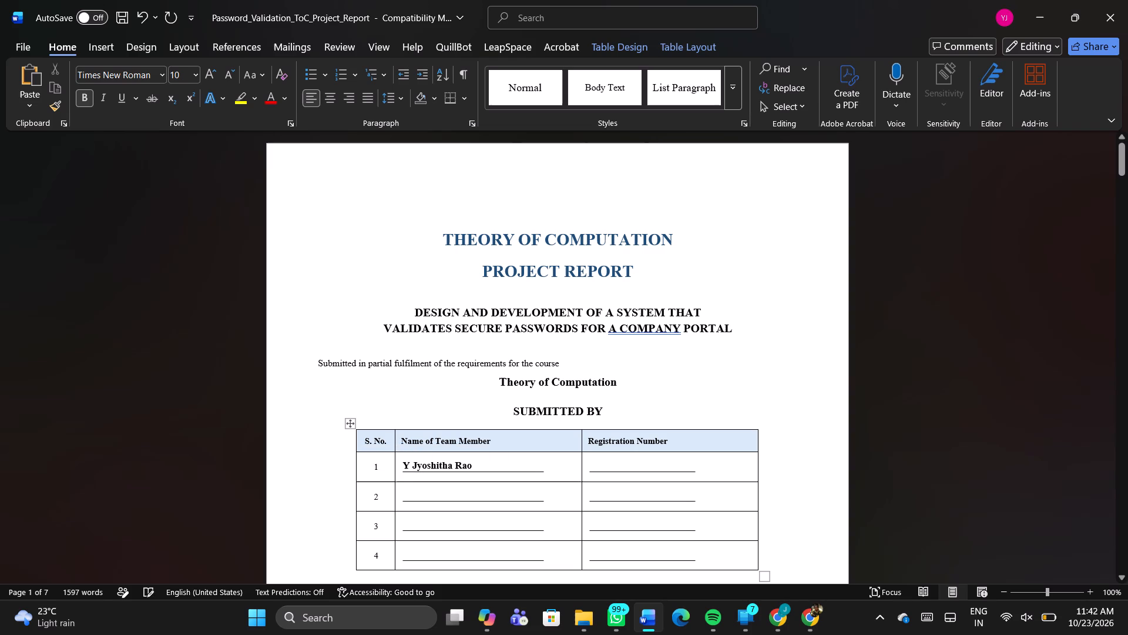
Enter the first team member's registration number on the blank line in row 1 of the Submitted By table.
{"action": "left_click", "coordinate": [602, 470]}
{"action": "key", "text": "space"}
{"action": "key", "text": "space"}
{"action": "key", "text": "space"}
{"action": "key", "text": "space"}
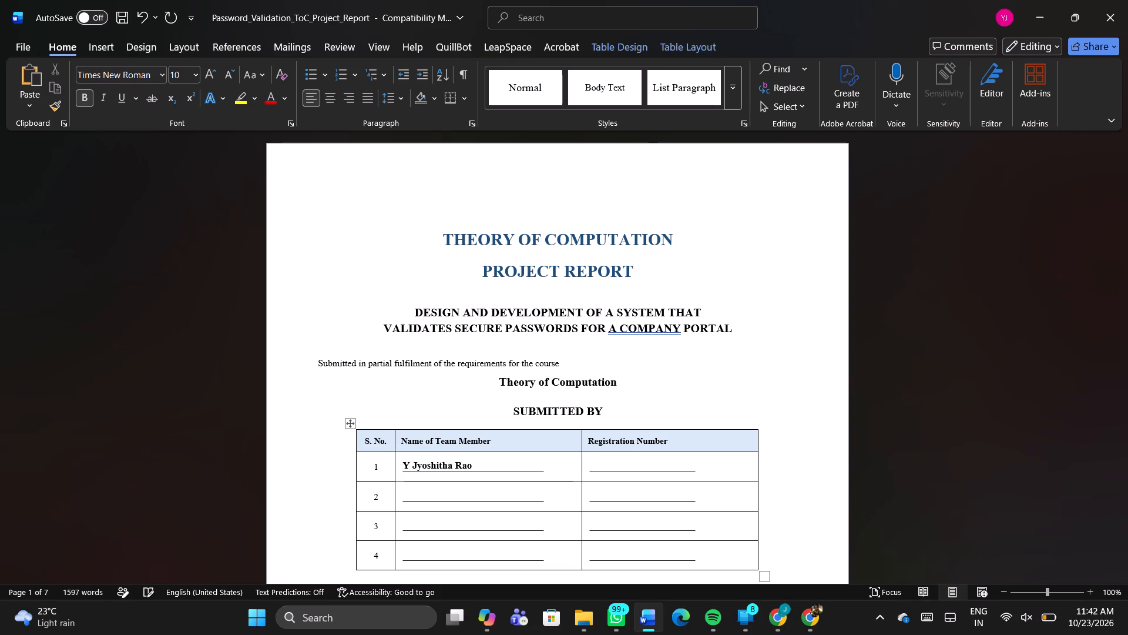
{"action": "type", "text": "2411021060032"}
Enter the second team member's name on the blank line in row 2 of the Submitted By table.
{"action": "left_click", "coordinate": [446, 499]}
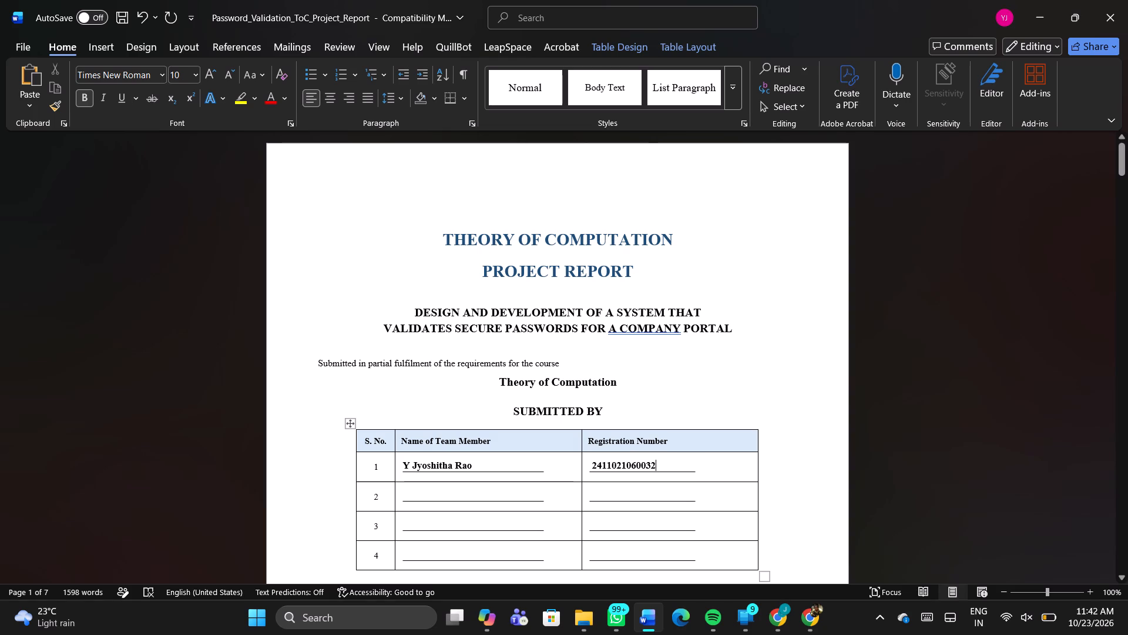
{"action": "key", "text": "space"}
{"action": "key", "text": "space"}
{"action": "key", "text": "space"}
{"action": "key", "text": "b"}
{"action": "key", "text": "BackSpace"}
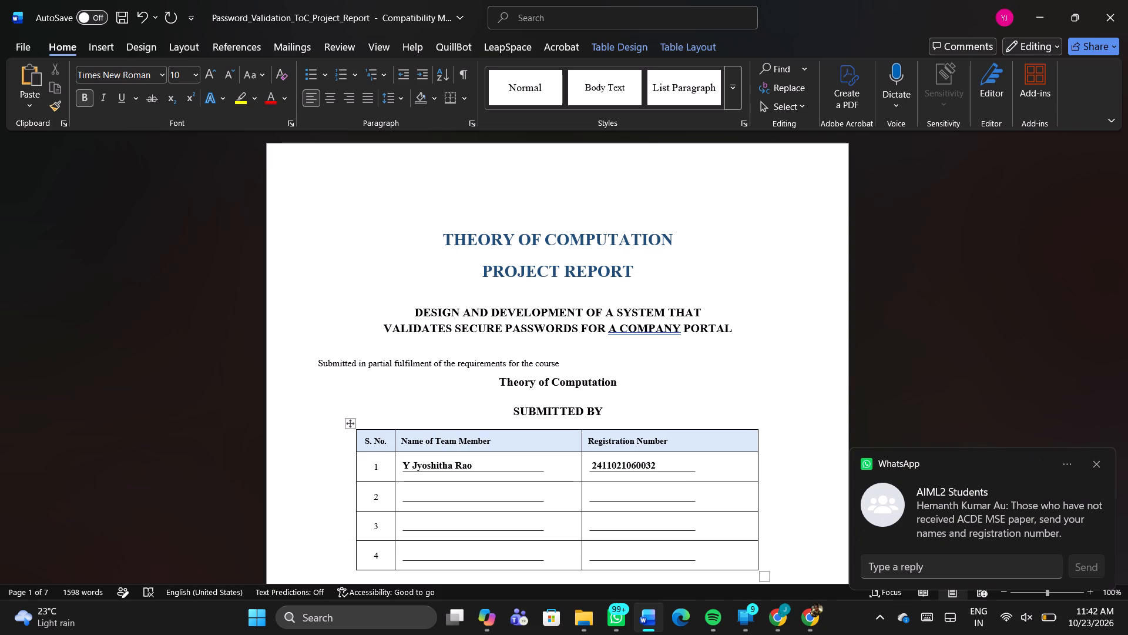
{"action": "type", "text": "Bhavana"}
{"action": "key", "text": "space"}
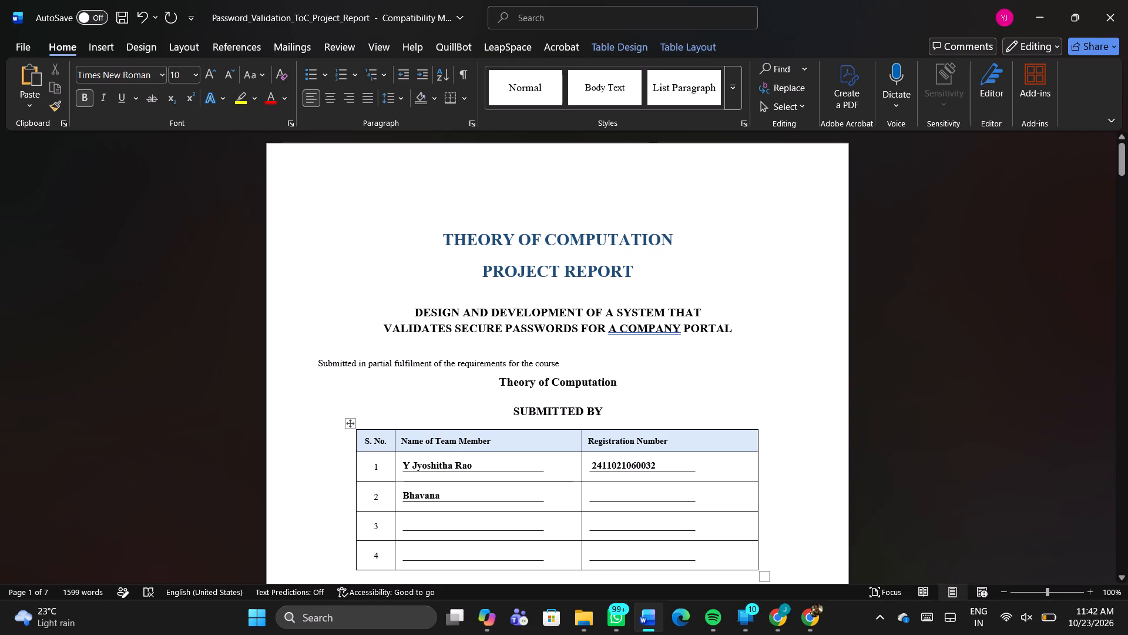
Enter the second team member's registration number on the blank line in row 2 of the table.
{"action": "left_click", "coordinate": [618, 497]}
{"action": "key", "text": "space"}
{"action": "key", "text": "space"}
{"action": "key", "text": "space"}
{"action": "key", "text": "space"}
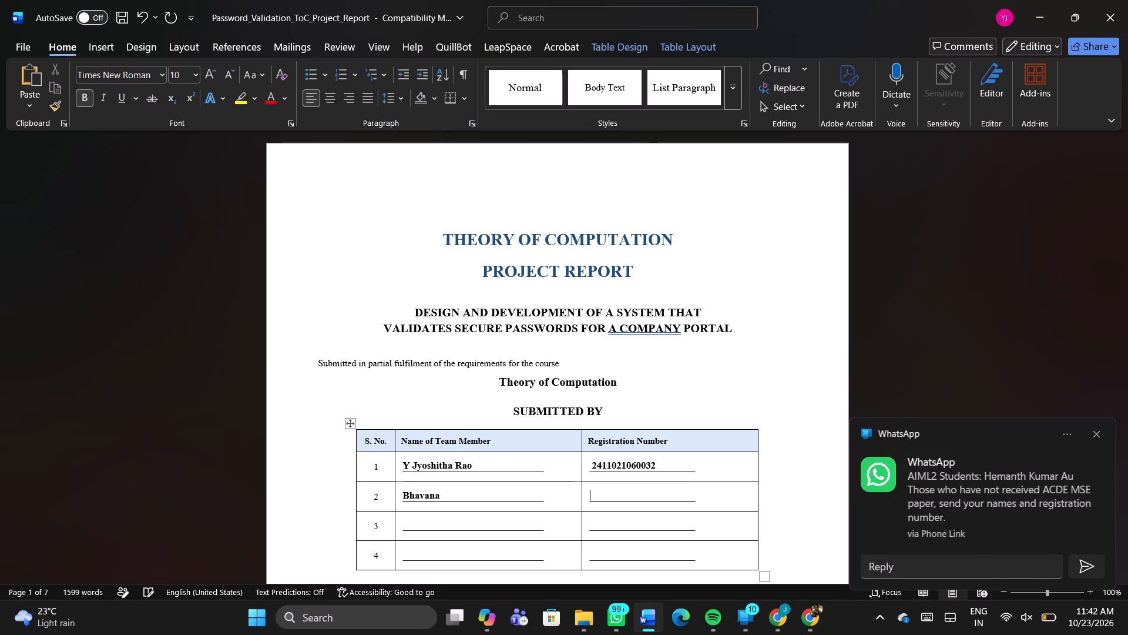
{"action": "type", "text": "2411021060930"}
Enter the third team member's name on the blank line in row 3 of the Submitted By table.
{"action": "left_click", "coordinate": [408, 523]}
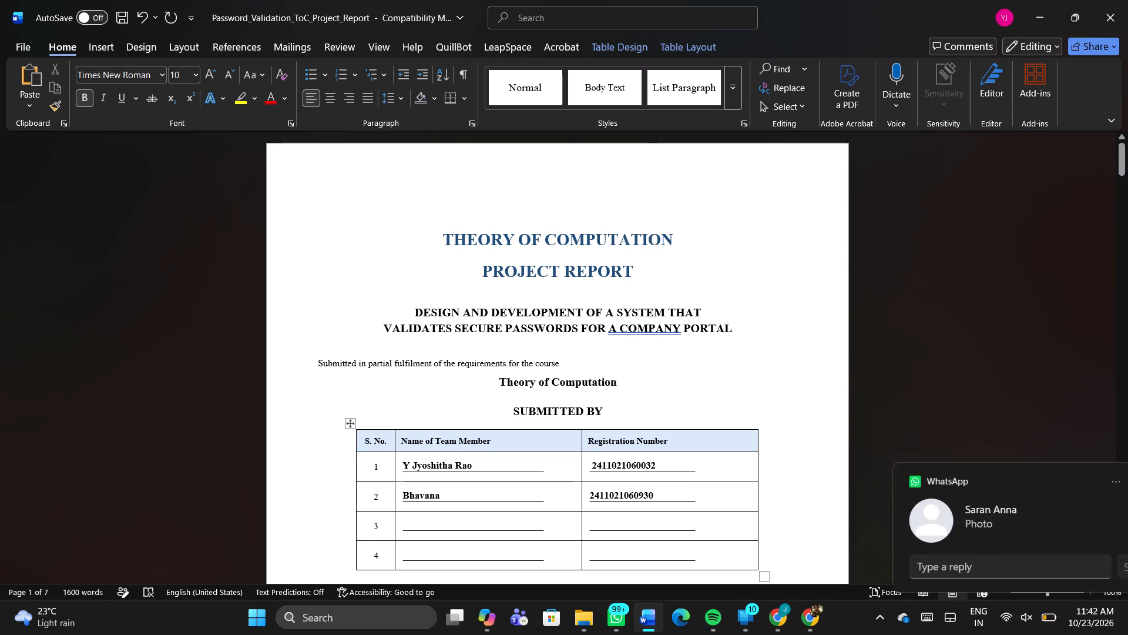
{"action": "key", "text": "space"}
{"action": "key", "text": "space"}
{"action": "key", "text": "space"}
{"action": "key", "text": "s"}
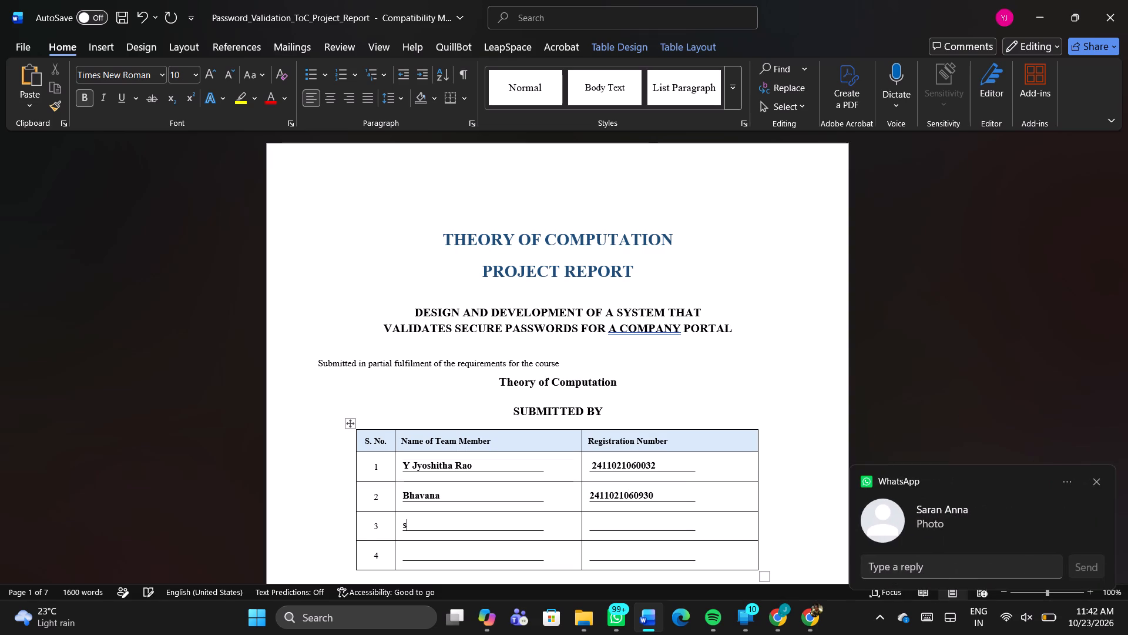
{"action": "key", "text": "BackSpace"}
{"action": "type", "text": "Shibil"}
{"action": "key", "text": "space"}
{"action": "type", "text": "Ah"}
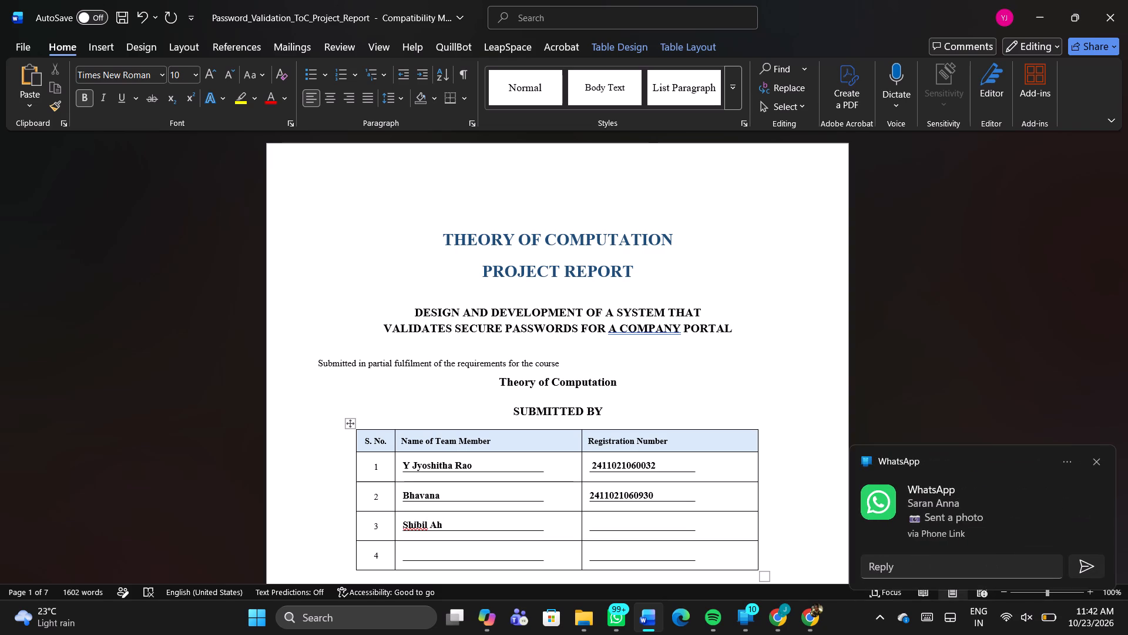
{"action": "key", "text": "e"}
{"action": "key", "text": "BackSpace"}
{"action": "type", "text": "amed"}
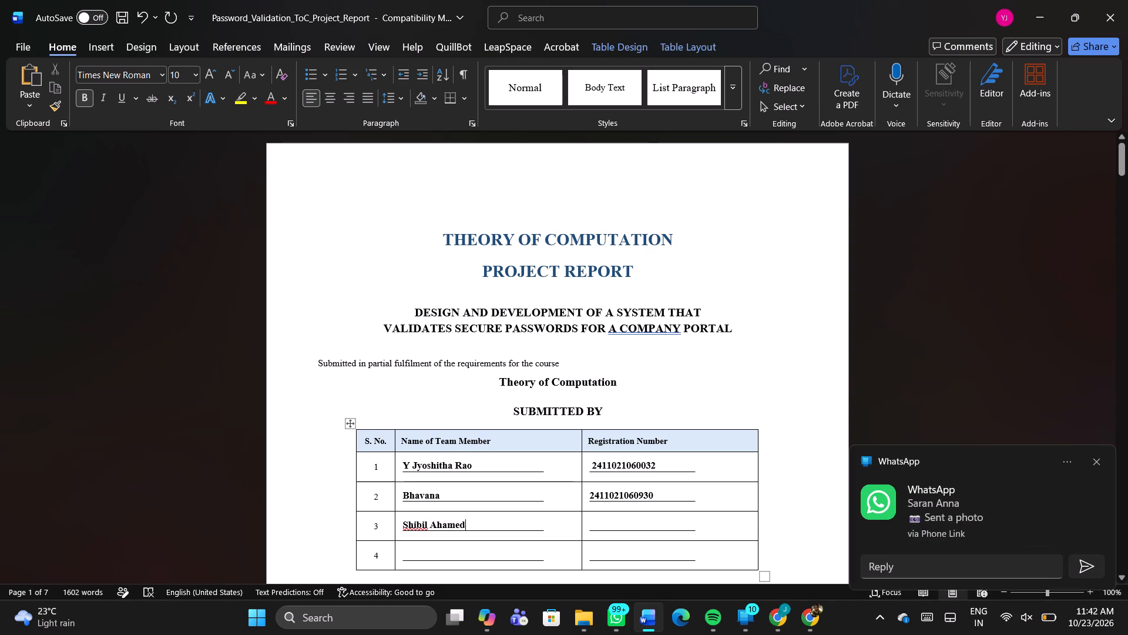
Enter the third team member's registration number on the blank line in row 3 of the table.
{"action": "left_click", "coordinate": [599, 526]}
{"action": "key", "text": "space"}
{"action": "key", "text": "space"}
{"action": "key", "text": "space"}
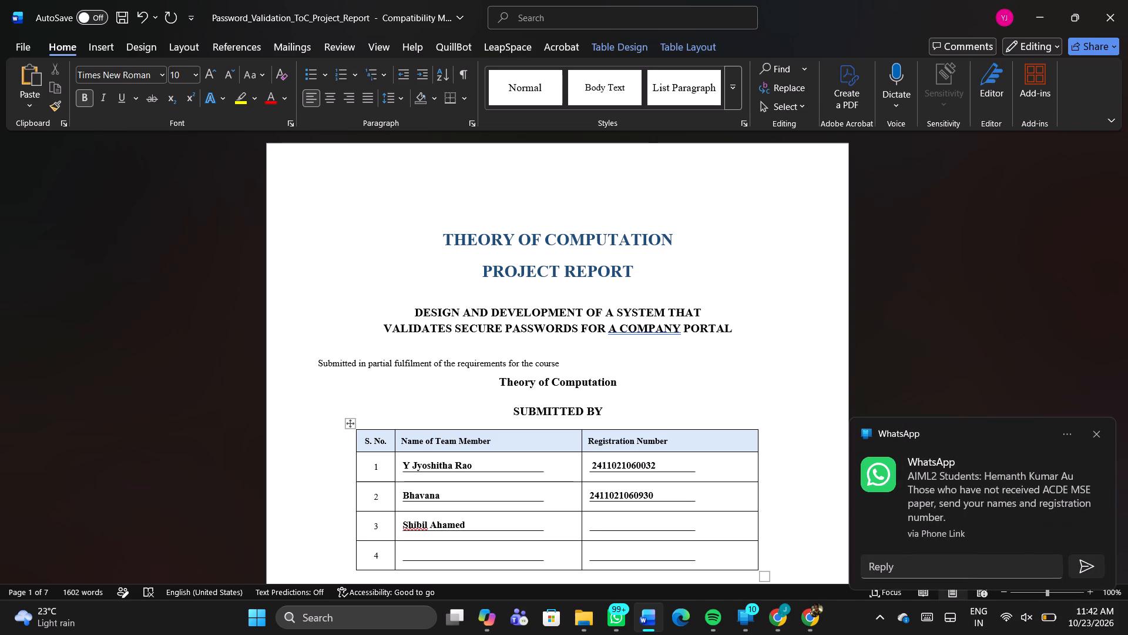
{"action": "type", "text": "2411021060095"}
Enter the fourth team member's name on the blank line in row 4 of the Submitted By table.
{"action": "left_click", "coordinate": [441, 558]}
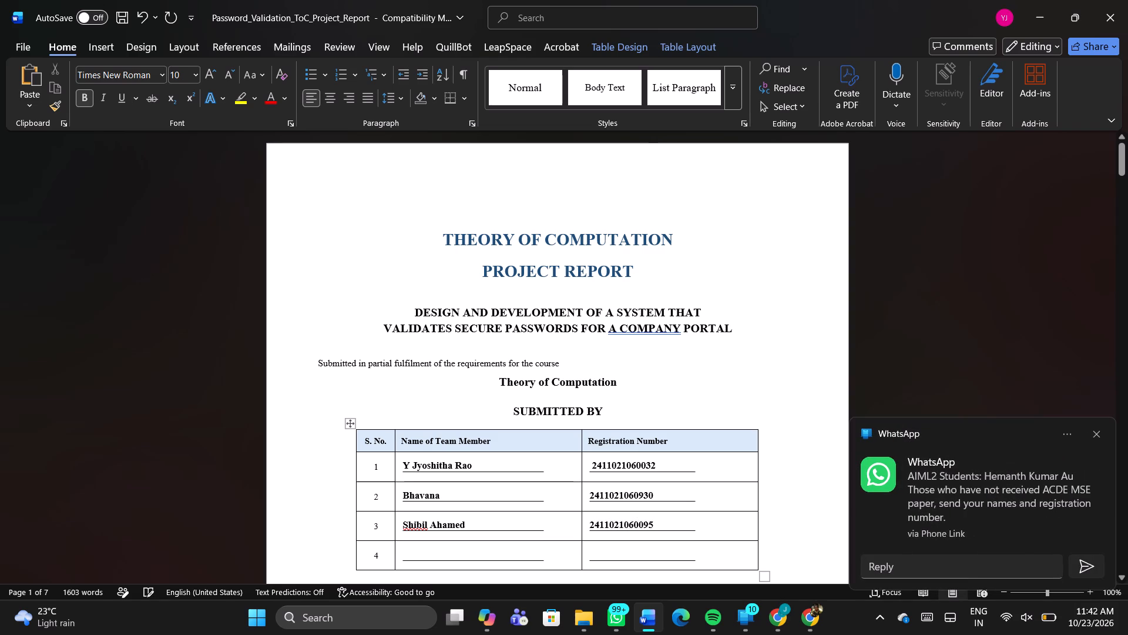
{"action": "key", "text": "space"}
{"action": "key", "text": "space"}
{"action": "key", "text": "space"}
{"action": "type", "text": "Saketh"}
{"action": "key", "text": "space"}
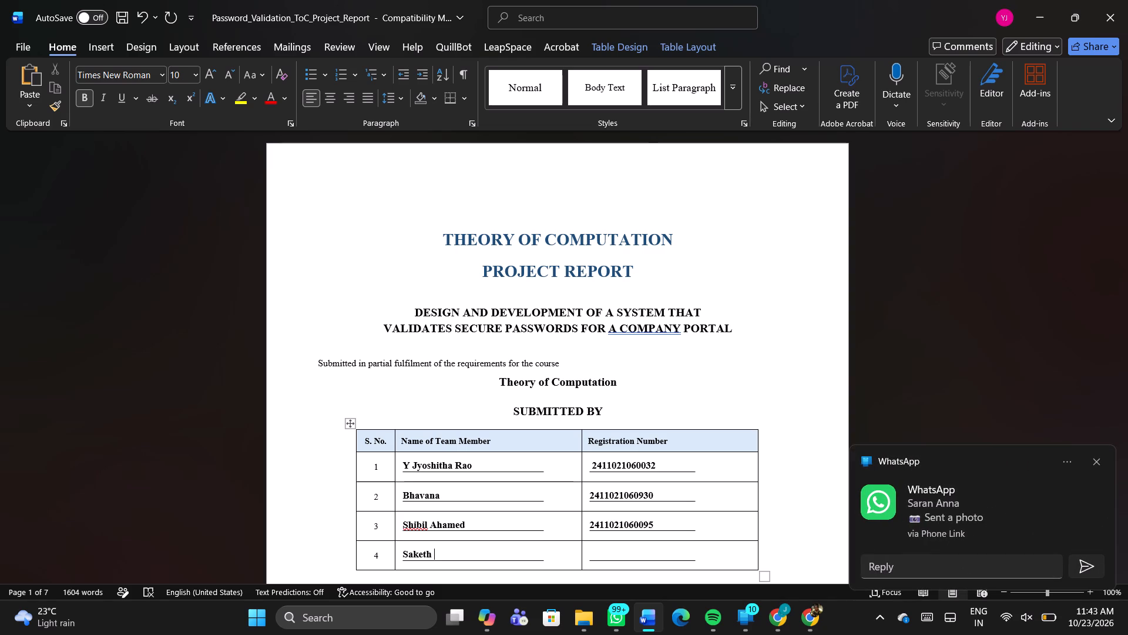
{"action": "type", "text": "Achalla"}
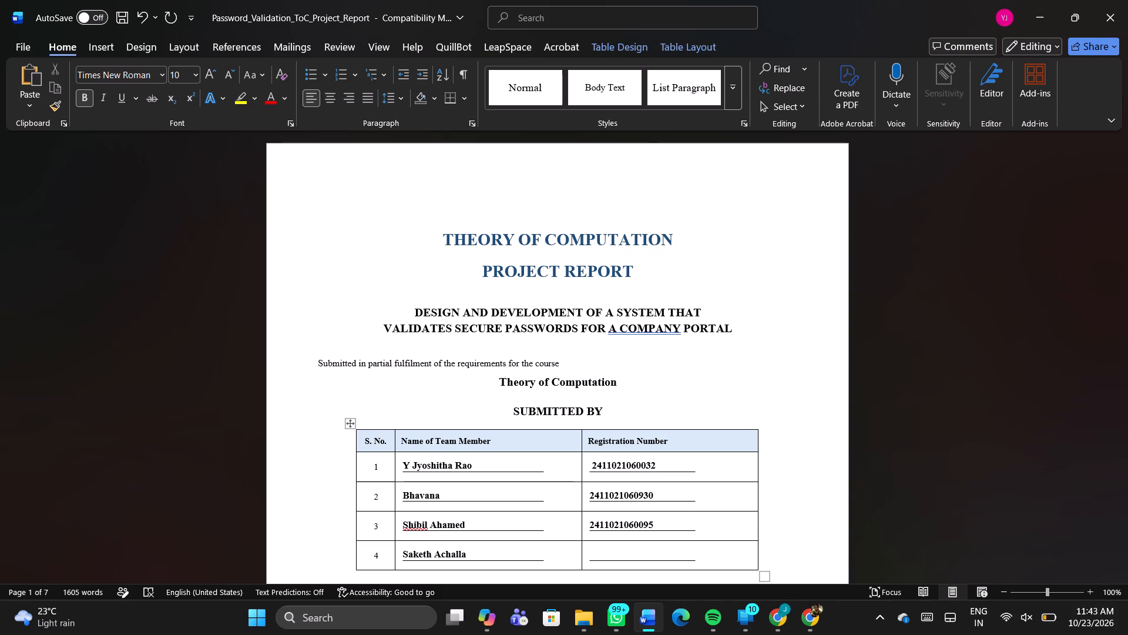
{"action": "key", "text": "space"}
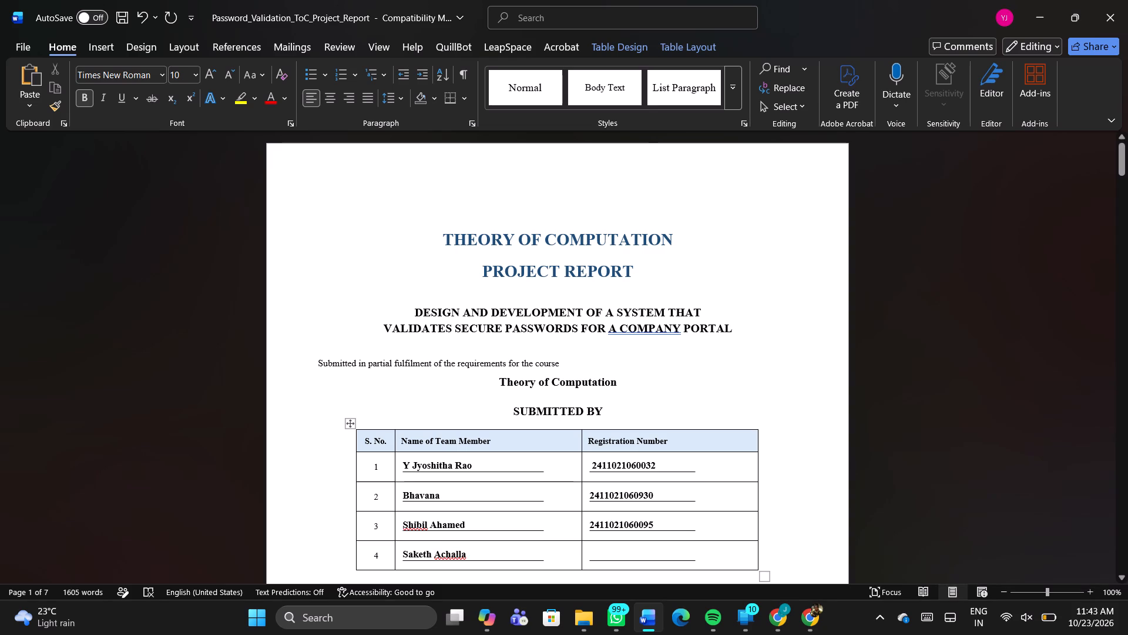
Add "Srinivas" in front of the fourth team member's existing name in the table.
{"action": "left_click", "coordinate": [433, 556]}
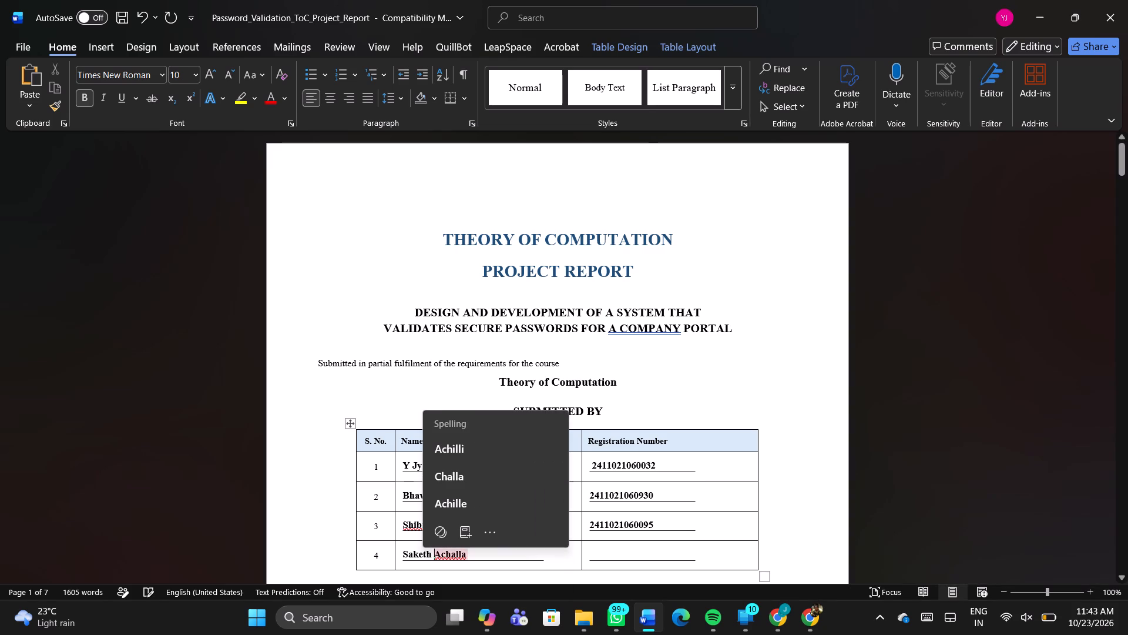
{"action": "left_click", "coordinate": [404, 552]}
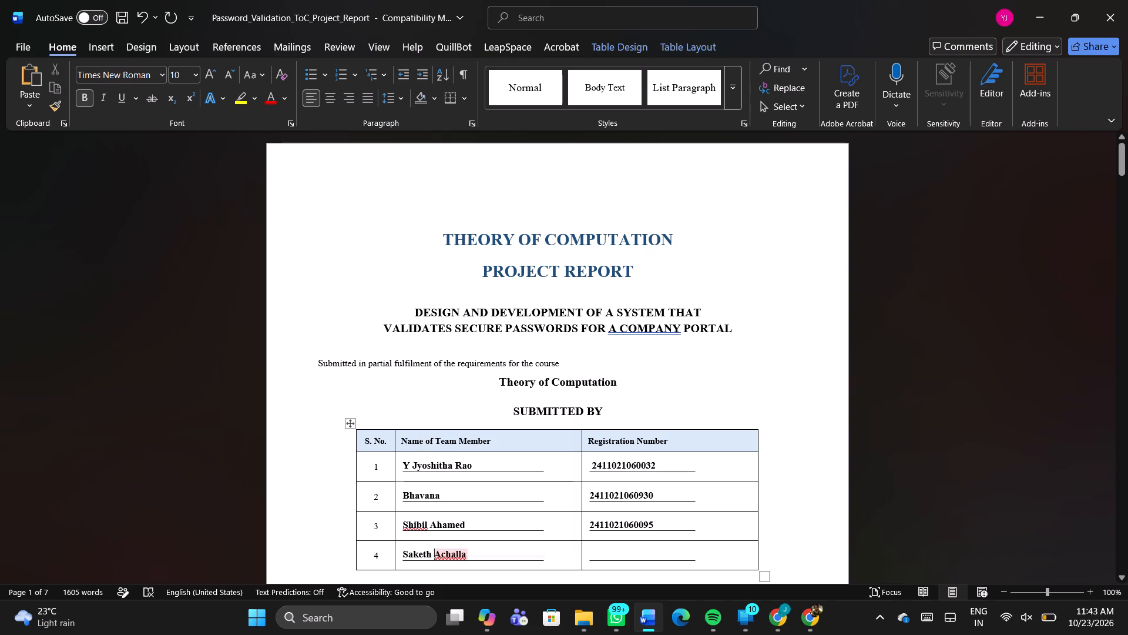
{"action": "key", "text": "space"}
{"action": "type", "text": "Srinivas"}
{"action": "key", "text": "space"}
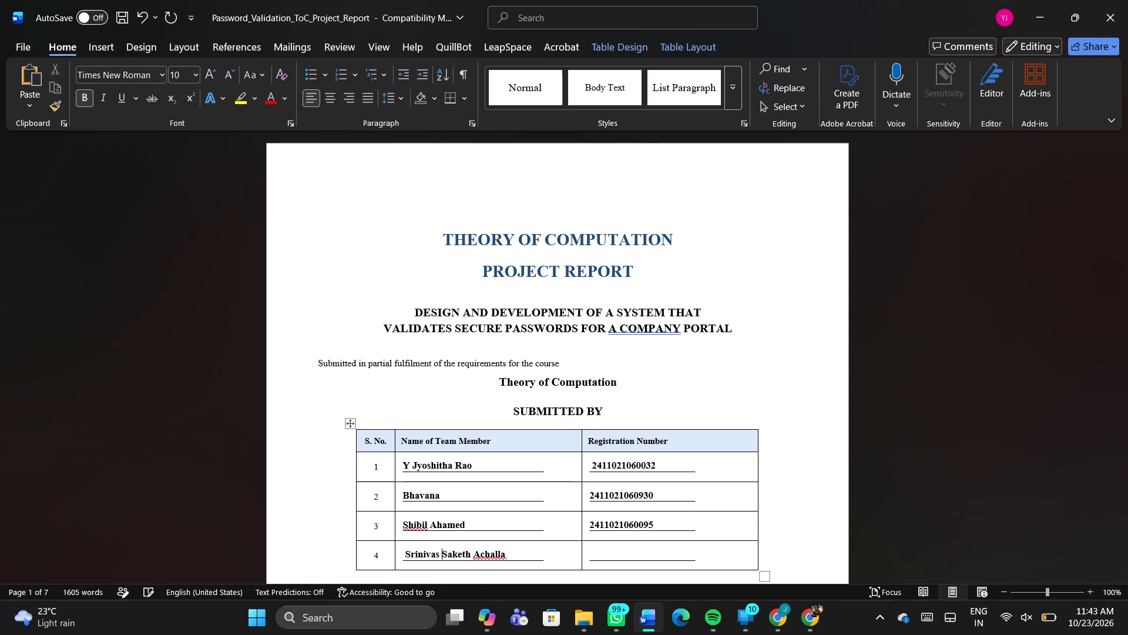
Fill in the fourth team member's registration number in row 4 of the table.
{"action": "left_click", "coordinate": [583, 561]}
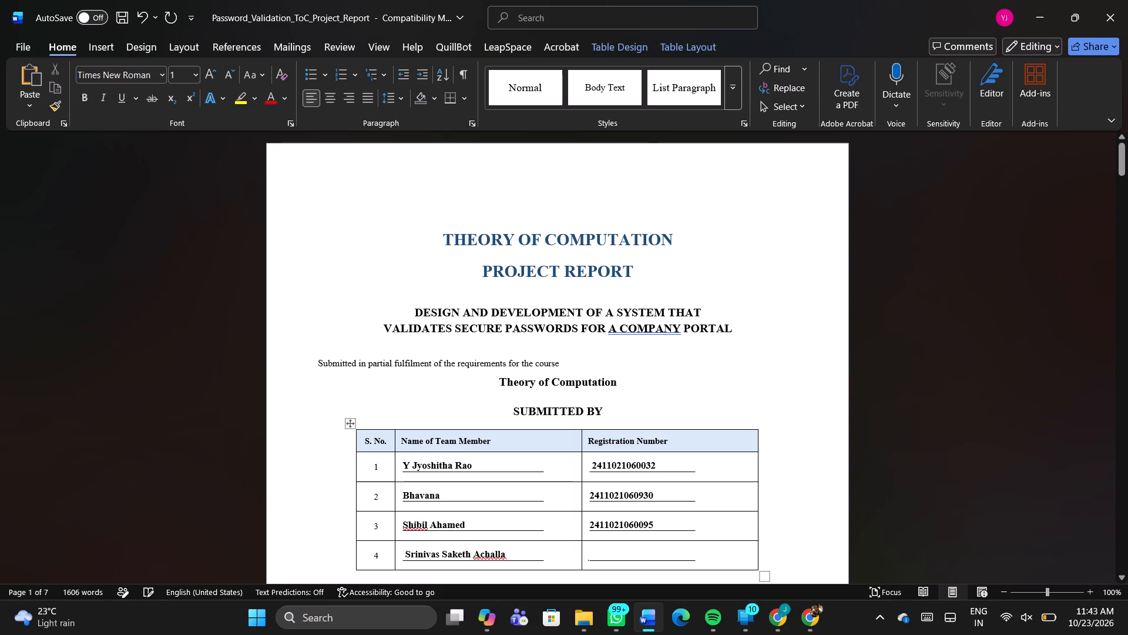
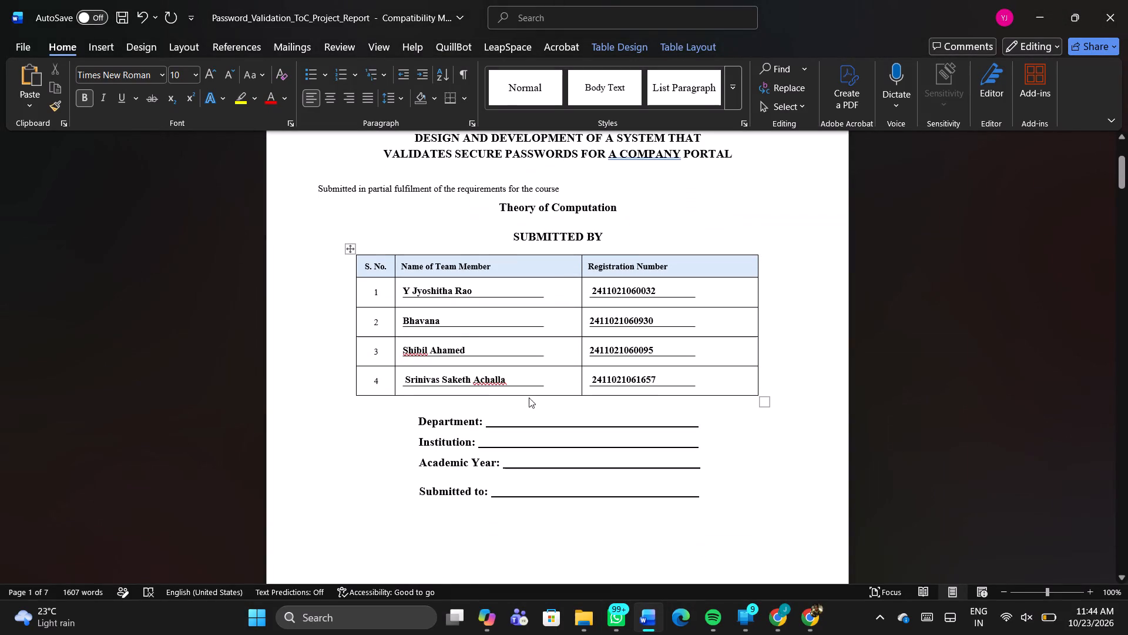
Enter AIML as the department on the cover page's Department line.
{"action": "left_click", "coordinate": [530, 417]}
{"action": "key", "text": "space"}
{"action": "key", "text": "space"}
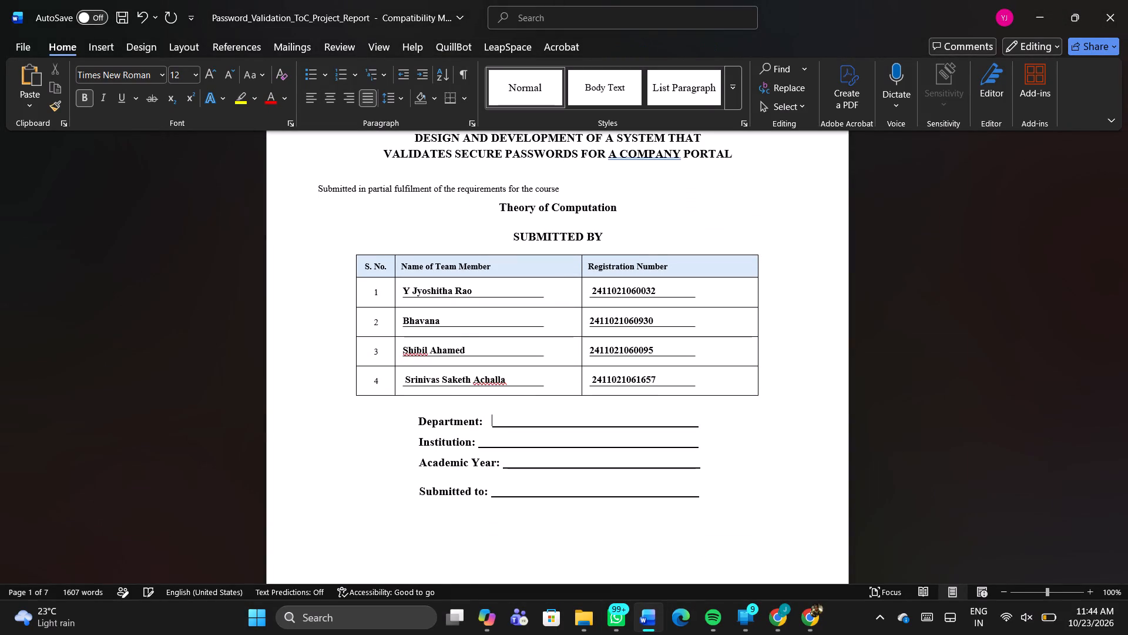
{"action": "key", "text": "space"}
{"action": "key", "text": "space"}
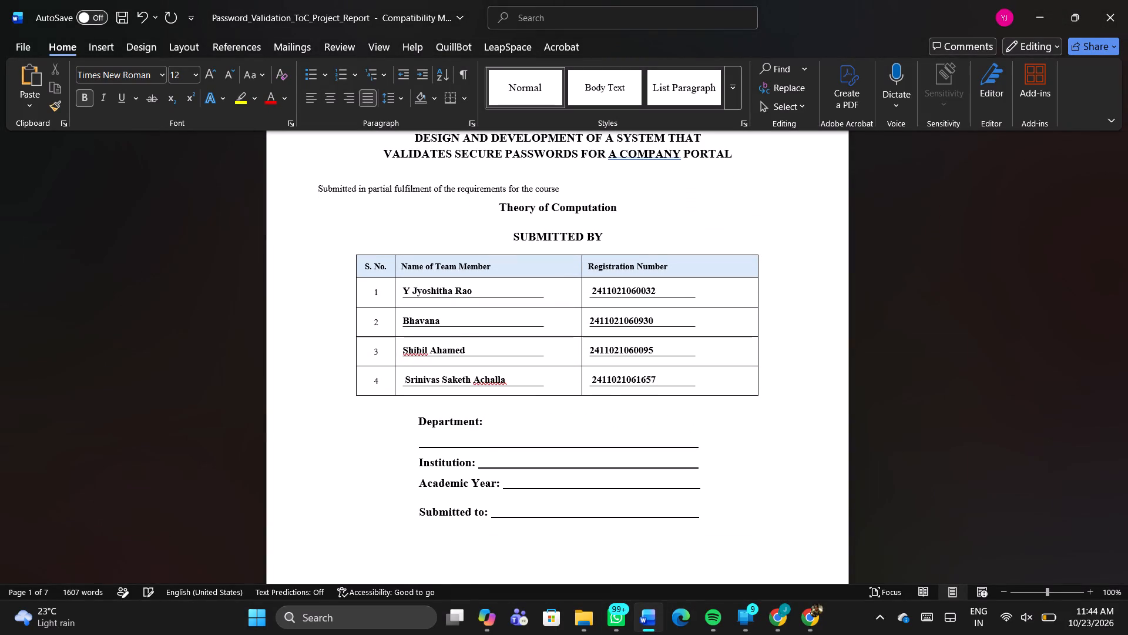
{"action": "key", "text": "ctrl+z"}
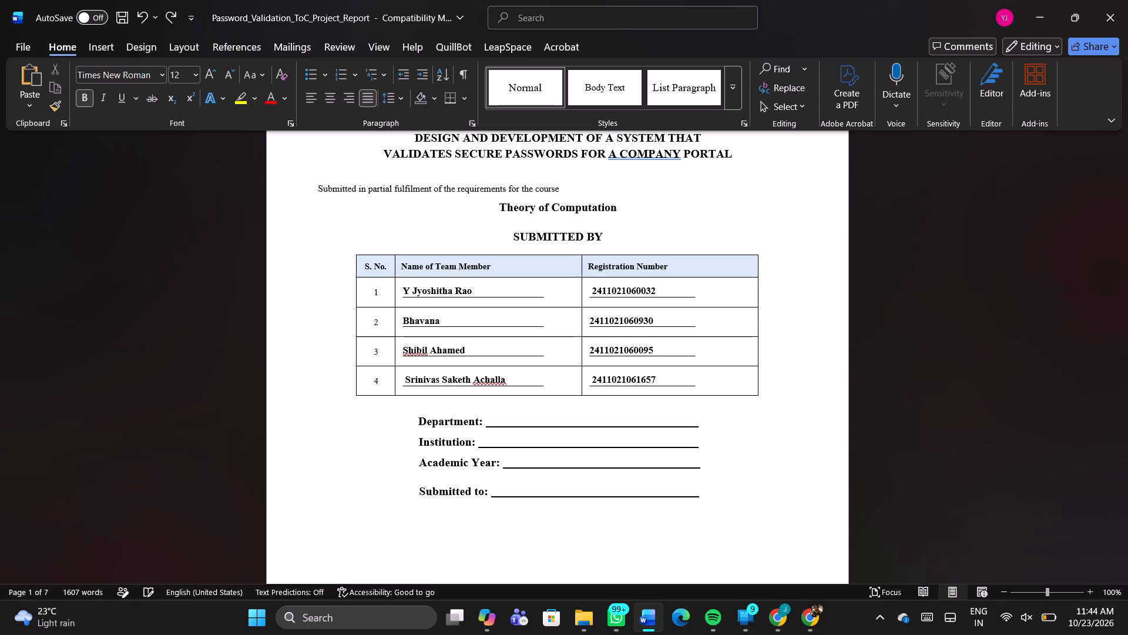
{"action": "key", "text": "shift+a"}
{"action": "type", "text": "IML"}
Delete the leftover blank line after AIML, keeping the Institution entry on its own line below.
{"action": "left_click_drag", "start_coordinate": [697, 423], "coordinate": [698, 423]}
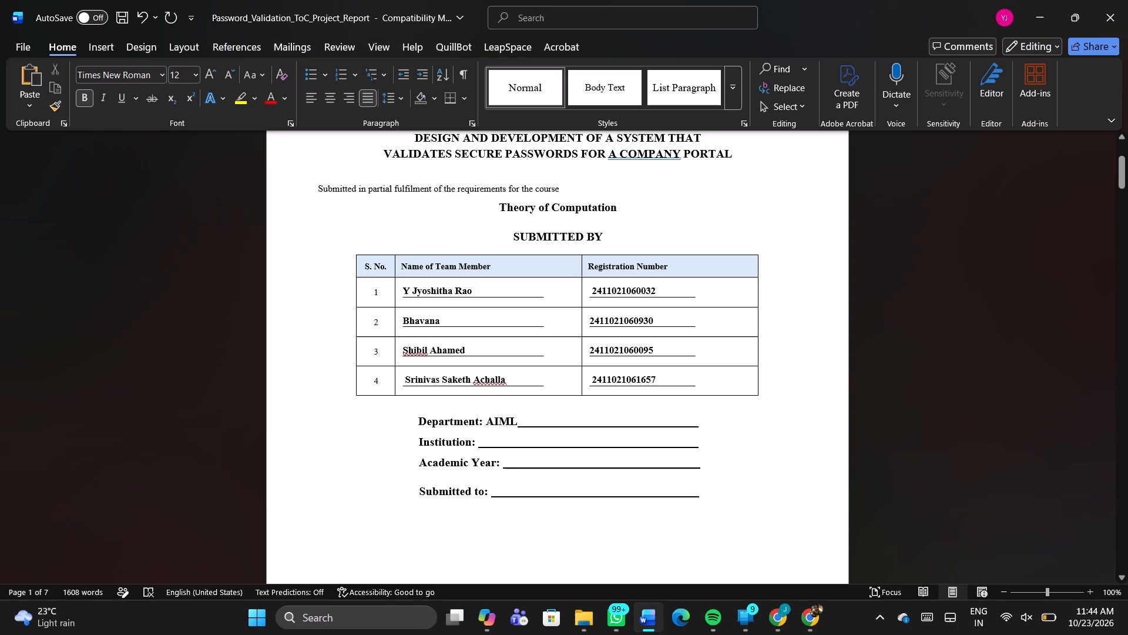
{"action": "left_click_drag", "start_coordinate": [698, 423], "coordinate": [639, 418]}
{"action": "key", "text": "BackSpace"}
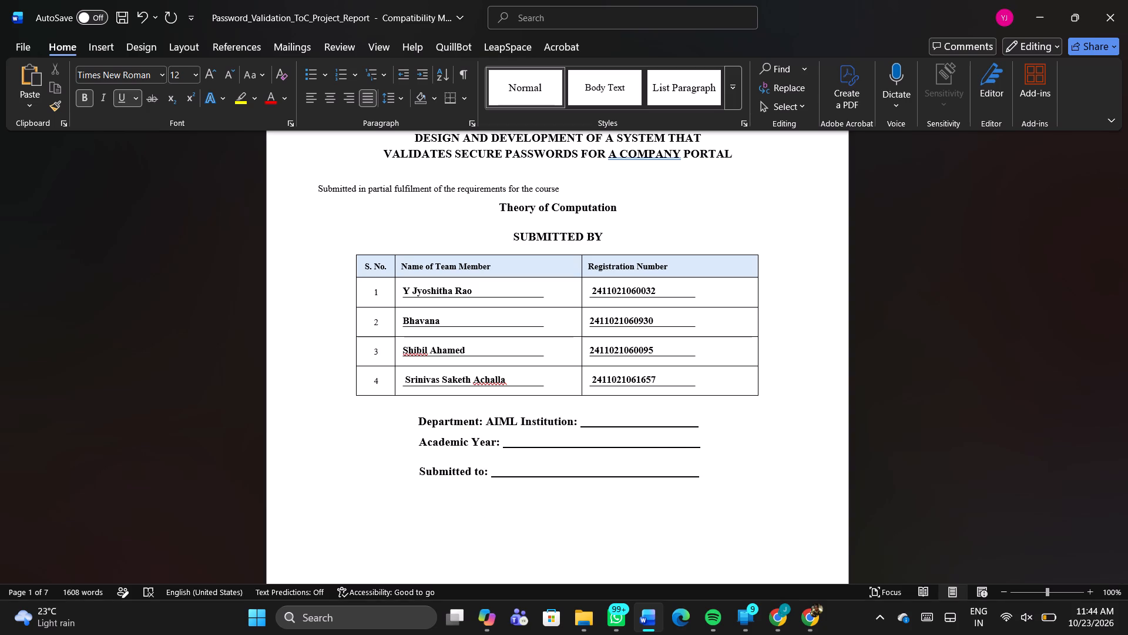
{"action": "key", "text": "Return"}
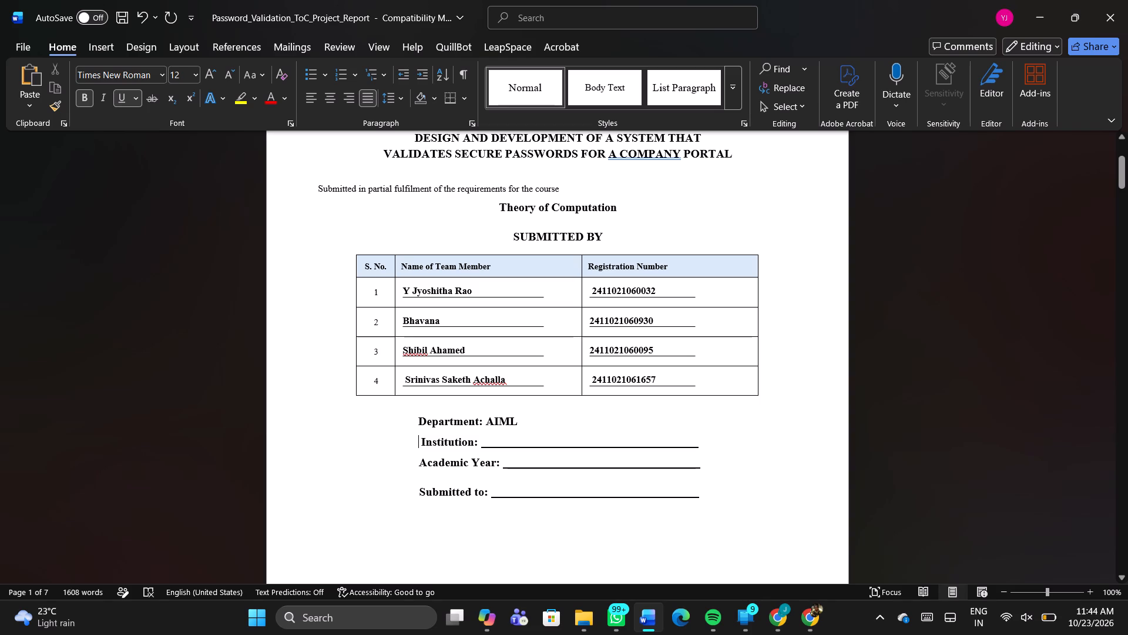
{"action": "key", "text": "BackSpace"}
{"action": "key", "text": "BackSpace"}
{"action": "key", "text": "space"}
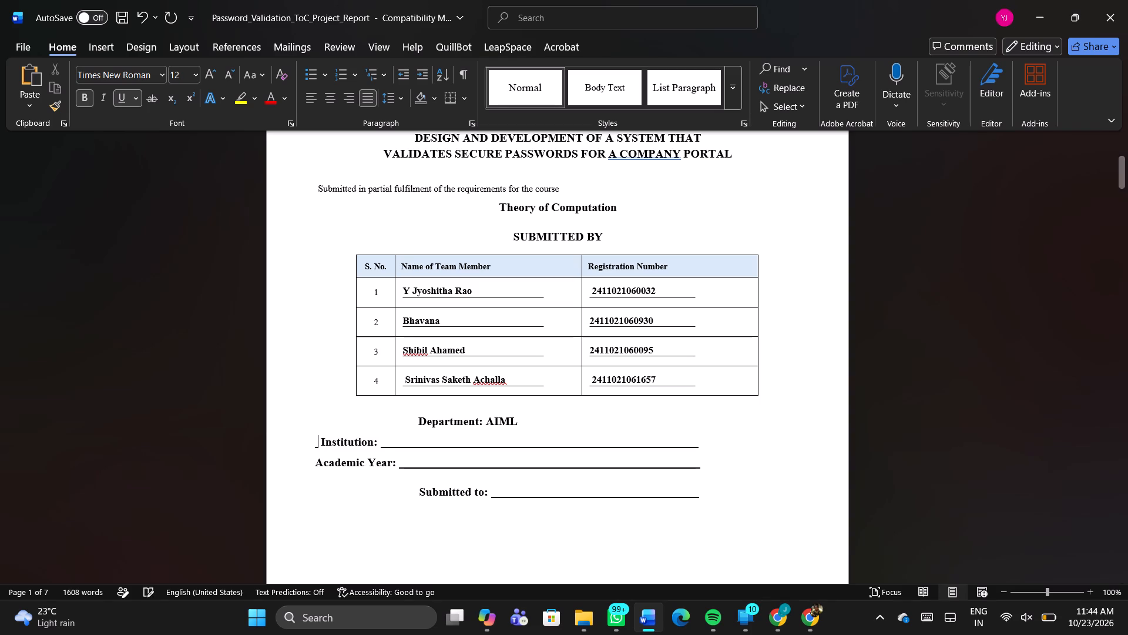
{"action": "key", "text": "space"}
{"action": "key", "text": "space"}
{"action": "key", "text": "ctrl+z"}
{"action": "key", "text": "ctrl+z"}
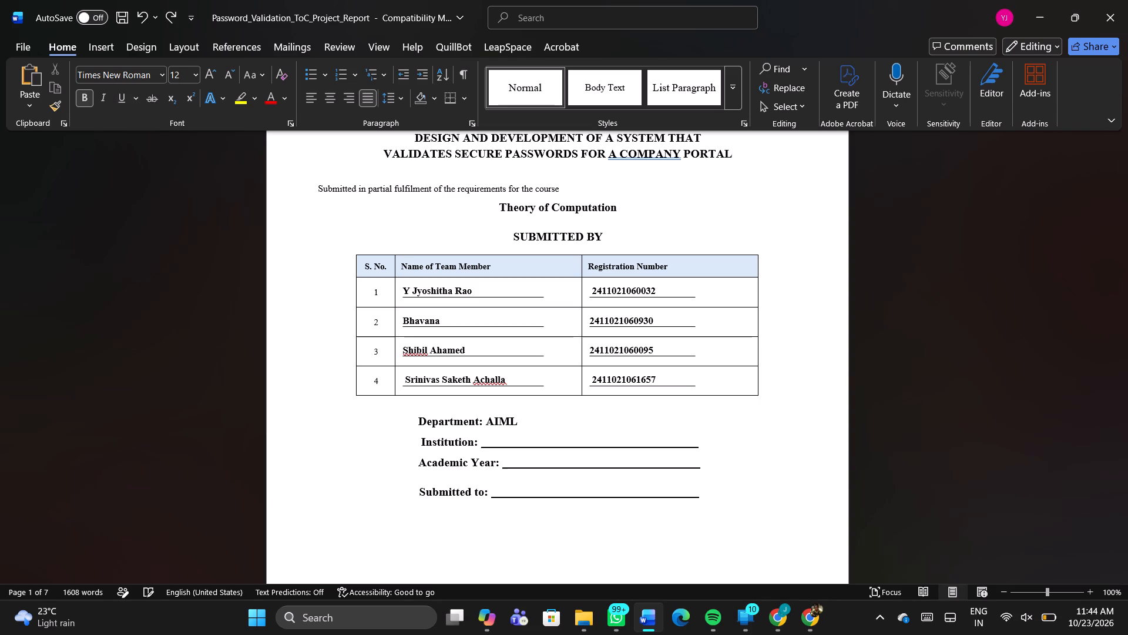
Delete the whole Institution line, label and blank included, from below the Department entry.
{"action": "left_click", "coordinate": [532, 443]}
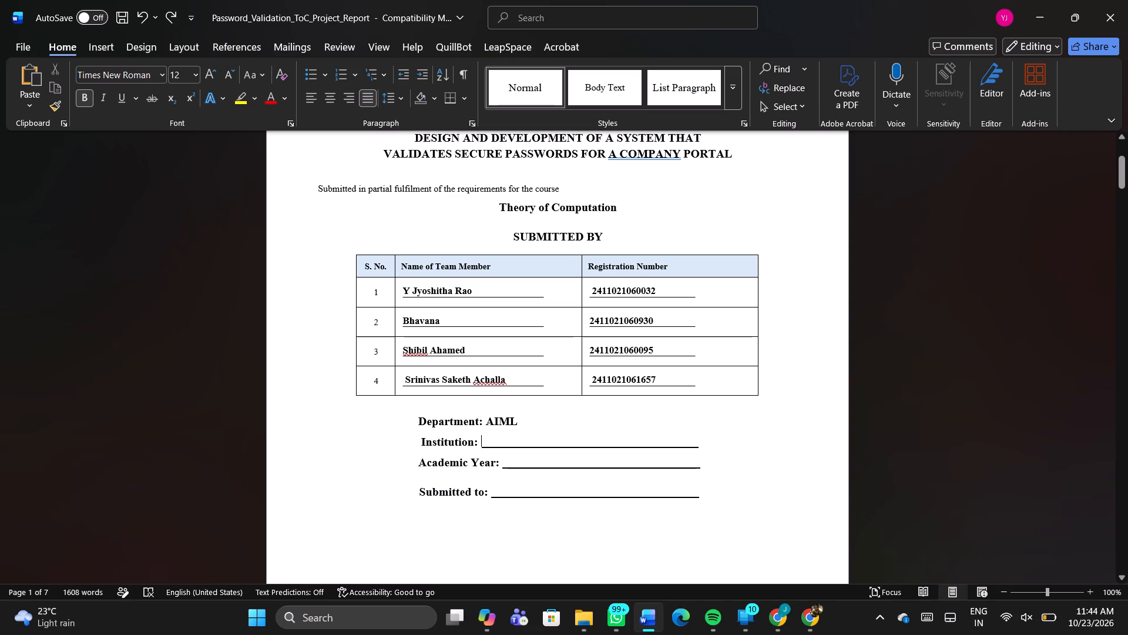
{"action": "left_click_drag", "start_coordinate": [701, 443], "coordinate": [428, 442]}
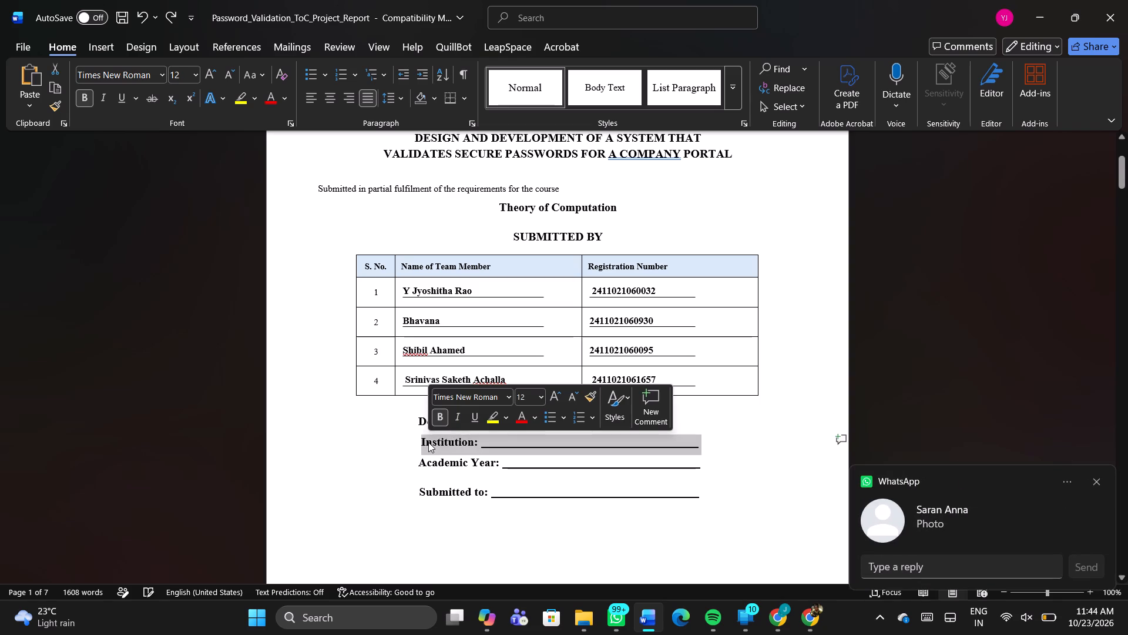
{"action": "key", "text": "BackSpace"}
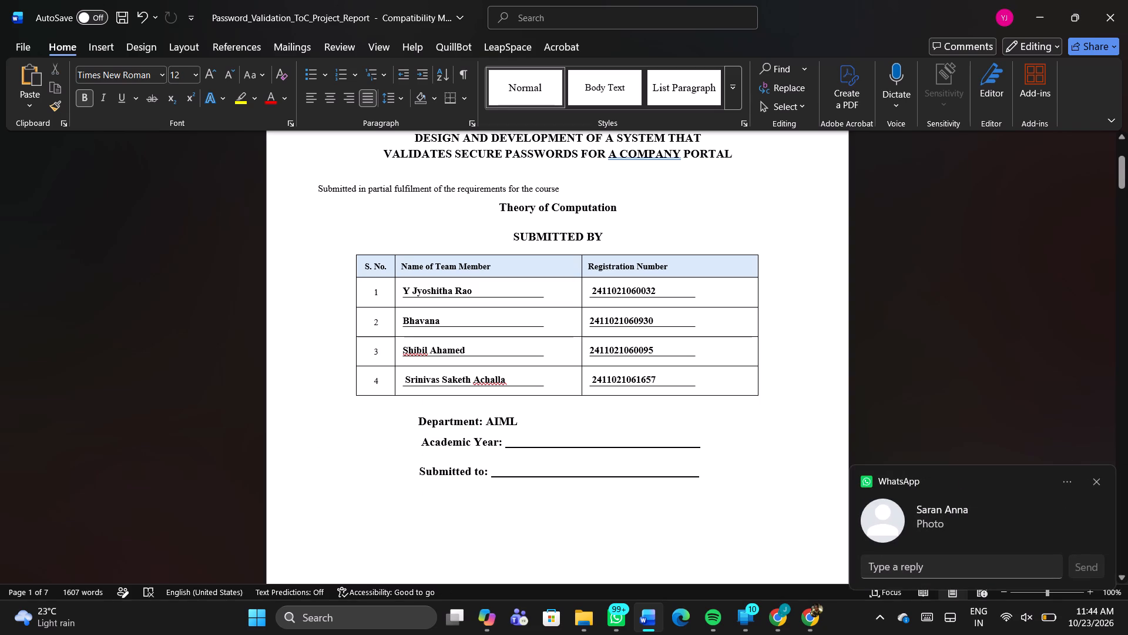
Enter 2024-28 as the academic year on the Academic Year line.
{"action": "left_click", "coordinate": [507, 438]}
{"action": "type", "text": "2024-28"}
Delete the whole Submitted to line, label and blank included, from below the Academic Year entry.
{"action": "left_click", "coordinate": [502, 469]}
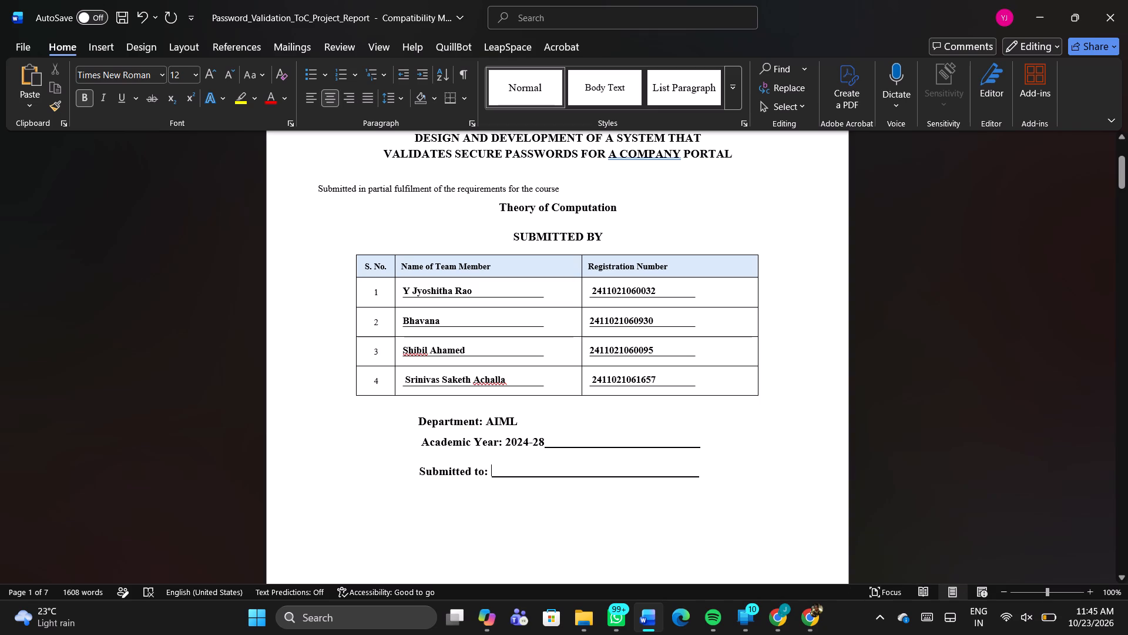
{"action": "left_click_drag", "start_coordinate": [699, 474], "coordinate": [595, 467]}
{"action": "left_click_drag", "start_coordinate": [595, 467], "coordinate": [430, 471]}
{"action": "key", "text": "BackSpace"}
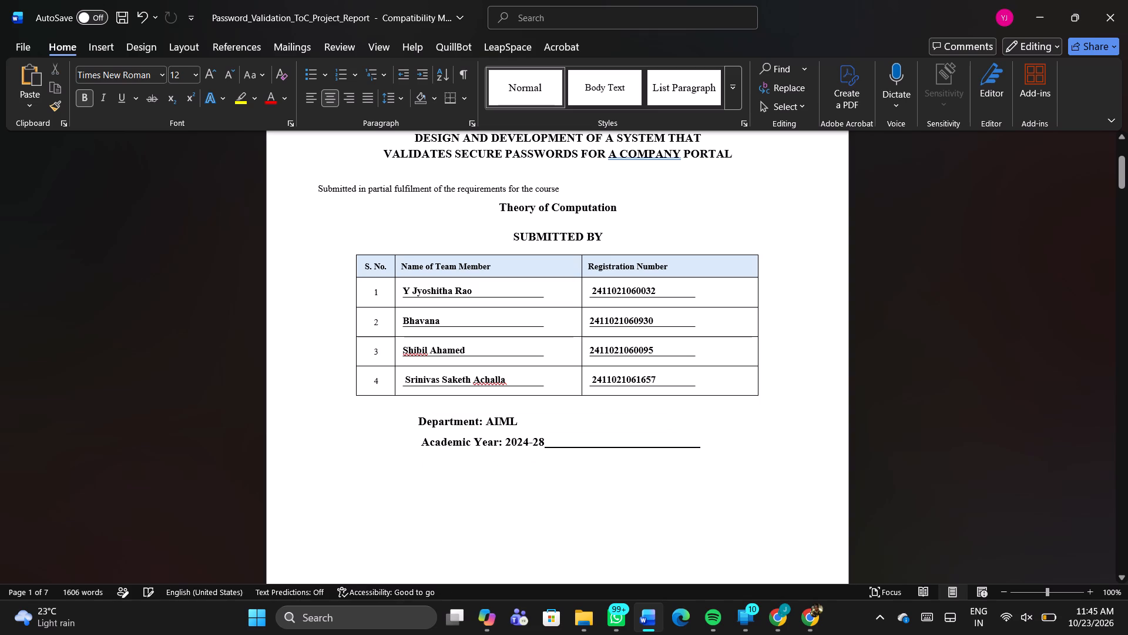
Delete the leftover blank line after the 2024-28 academic year.
{"action": "left_click_drag", "start_coordinate": [713, 448], "coordinate": [589, 442]}
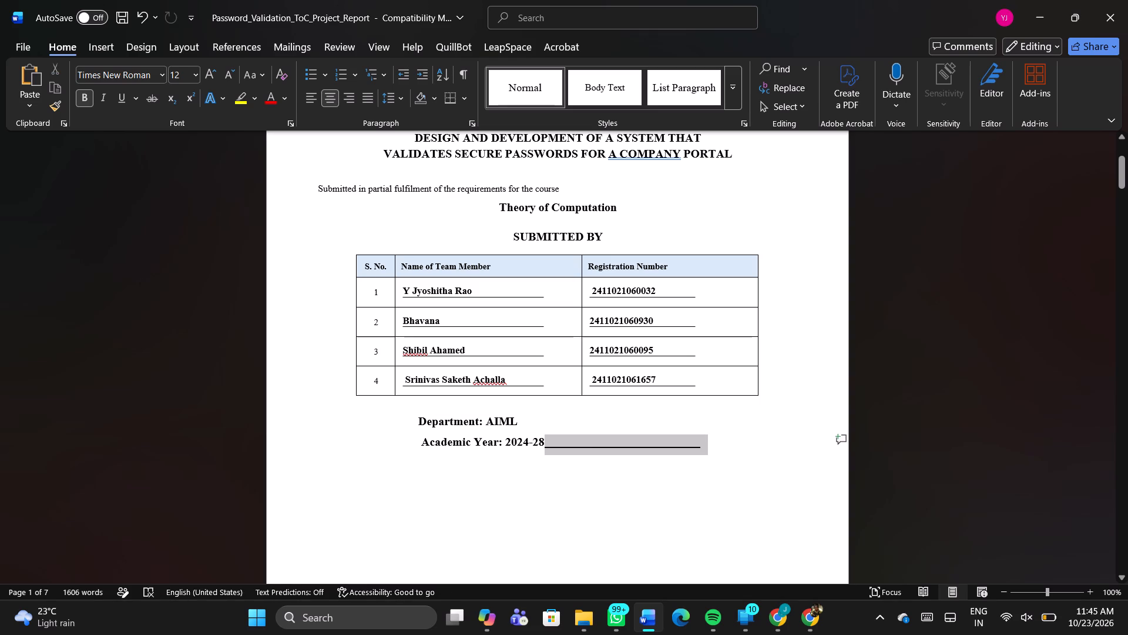
{"action": "left_click_drag", "start_coordinate": [589, 442], "coordinate": [589, 442]}
{"action": "key", "text": "BackSpace"}
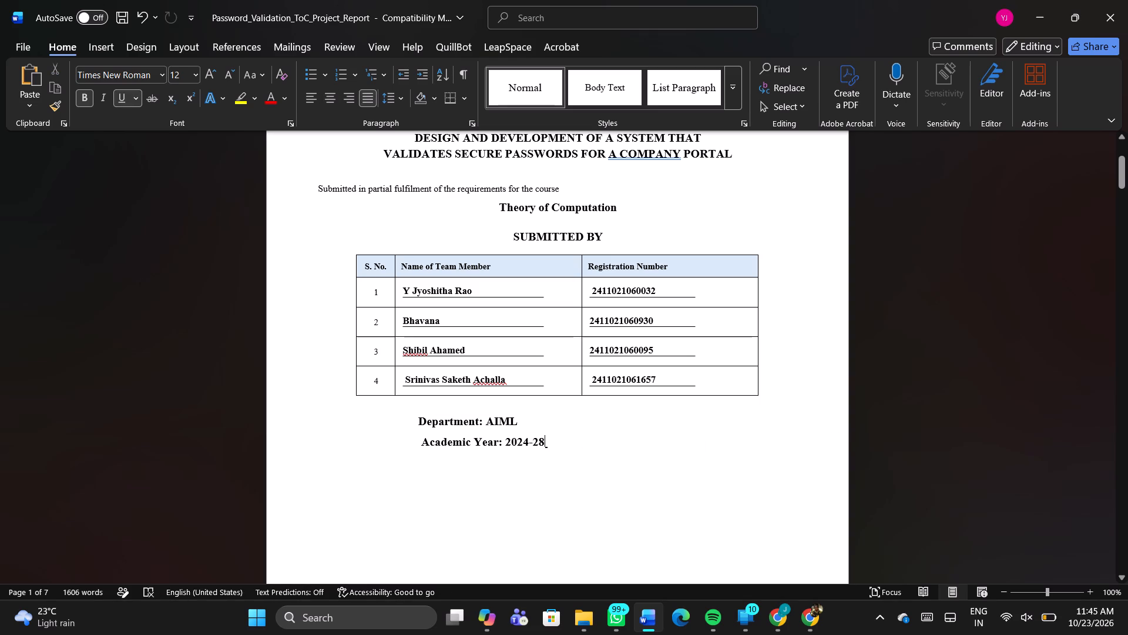
{"action": "key", "text": "Right"}
{"action": "key", "text": "BackSpace"}
Select the four team members' name cells in the Submitted By table.
{"action": "left_click", "coordinate": [550, 379]}
{"action": "left_click_drag", "start_coordinate": [555, 385], "coordinate": [517, 370]}
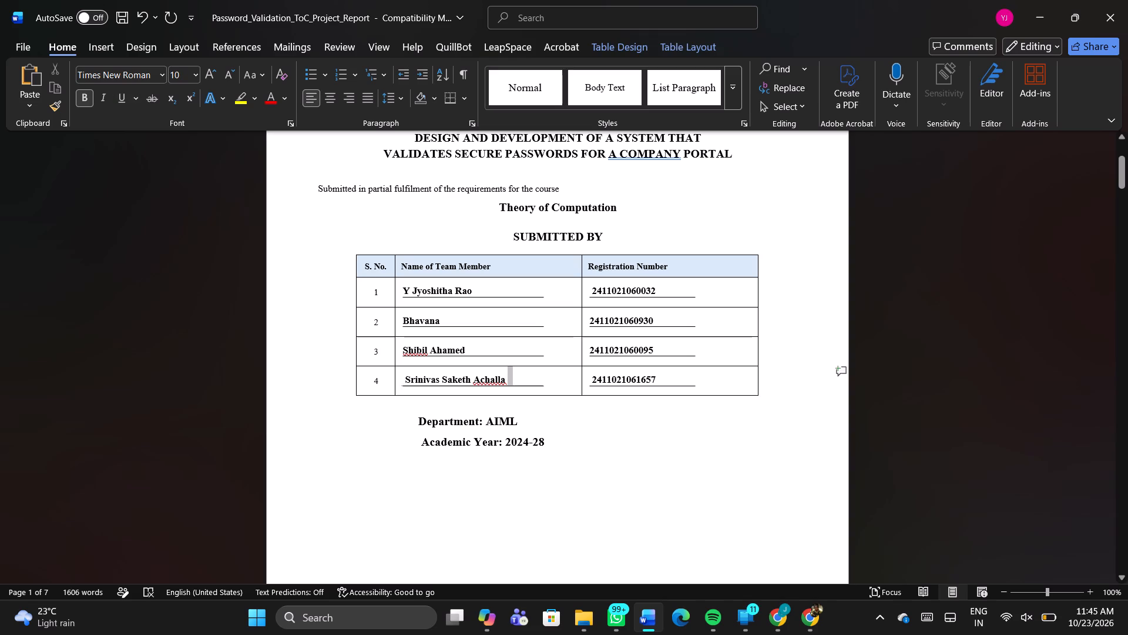
{"action": "left_click_drag", "start_coordinate": [517, 370], "coordinate": [424, 288]}
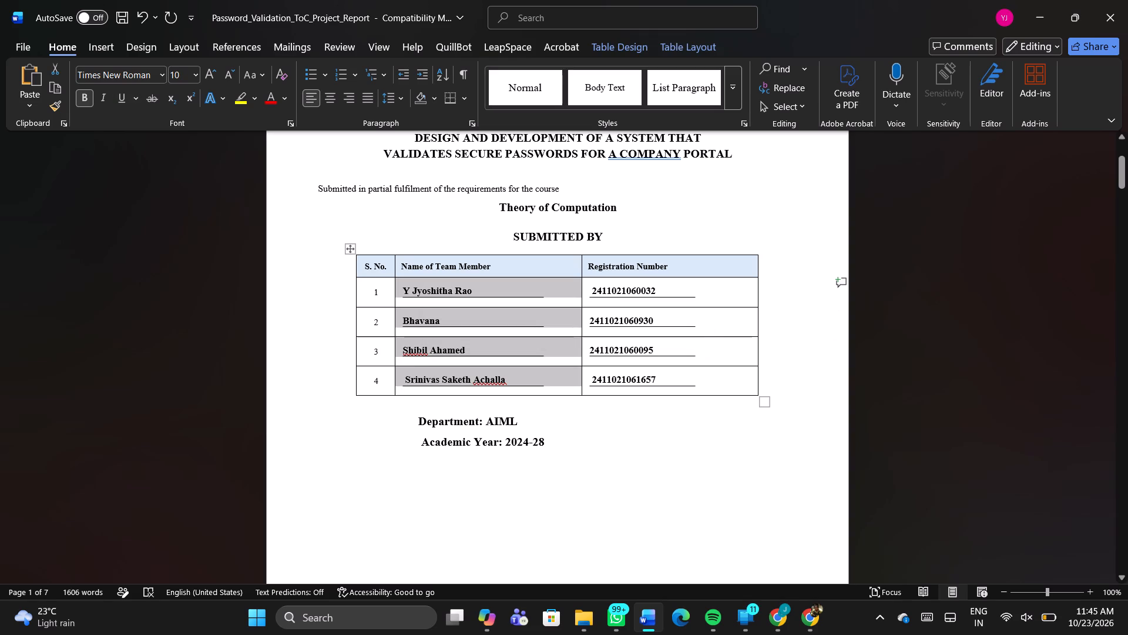
Set the underline style to None for the selected team member name cells in the Submitted By table.
{"action": "left_click", "coordinate": [133, 99]}
{"action": "left_click", "coordinate": [172, 274]}
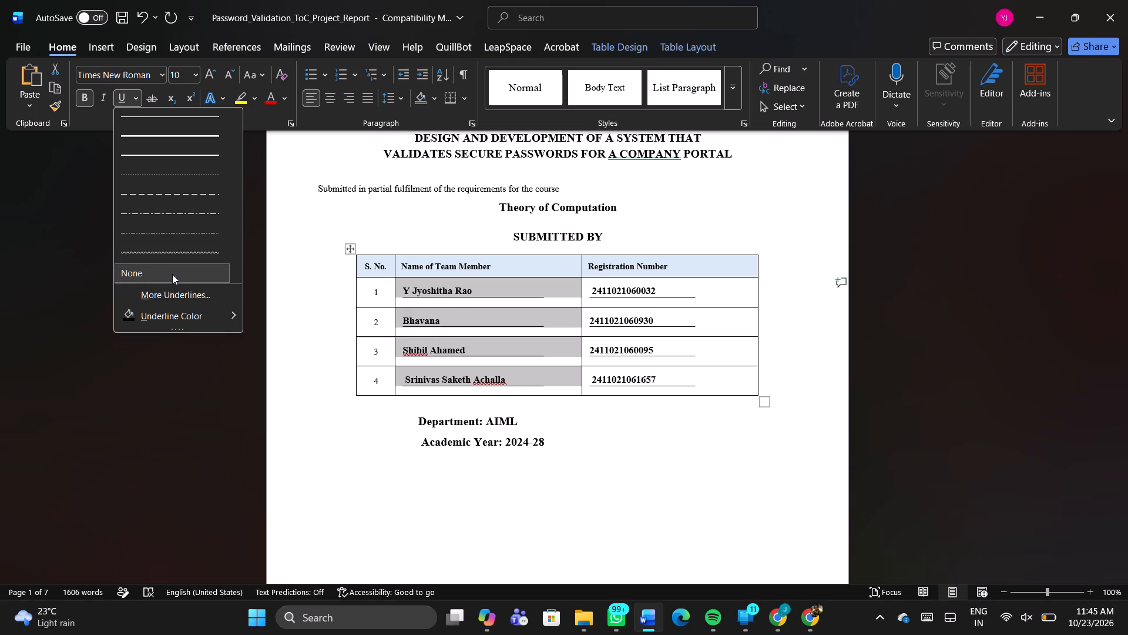
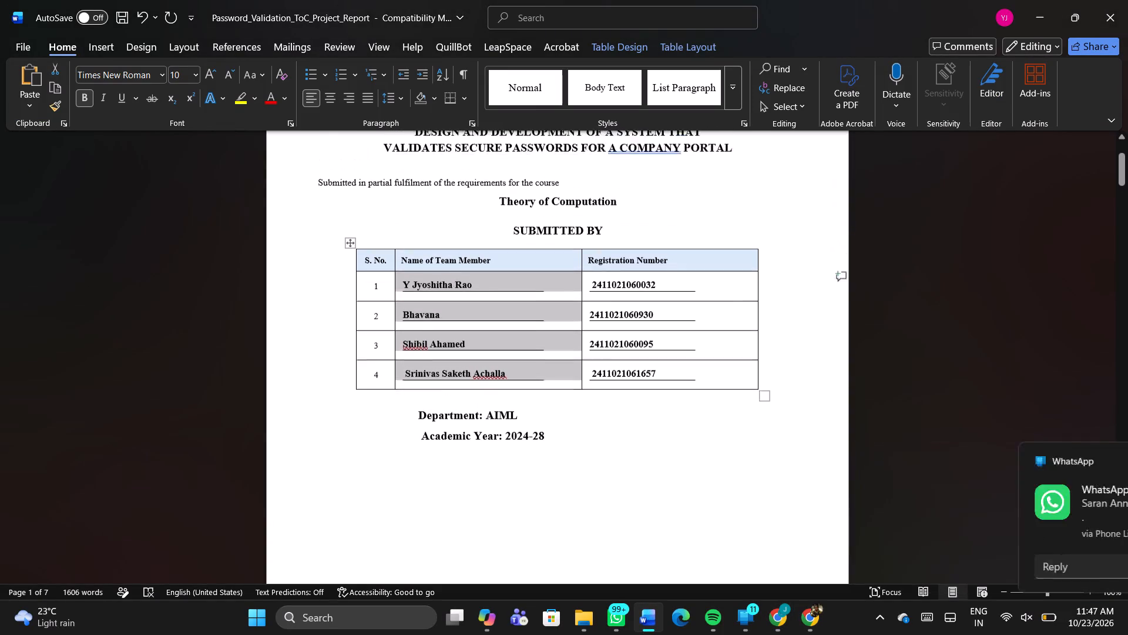
Select the entire report, from the cover title onward, and open the font colour choices for its text.
{"action": "scroll", "coordinate": [580, 543], "scroll_direction": "up", "scroll_amount": 2}
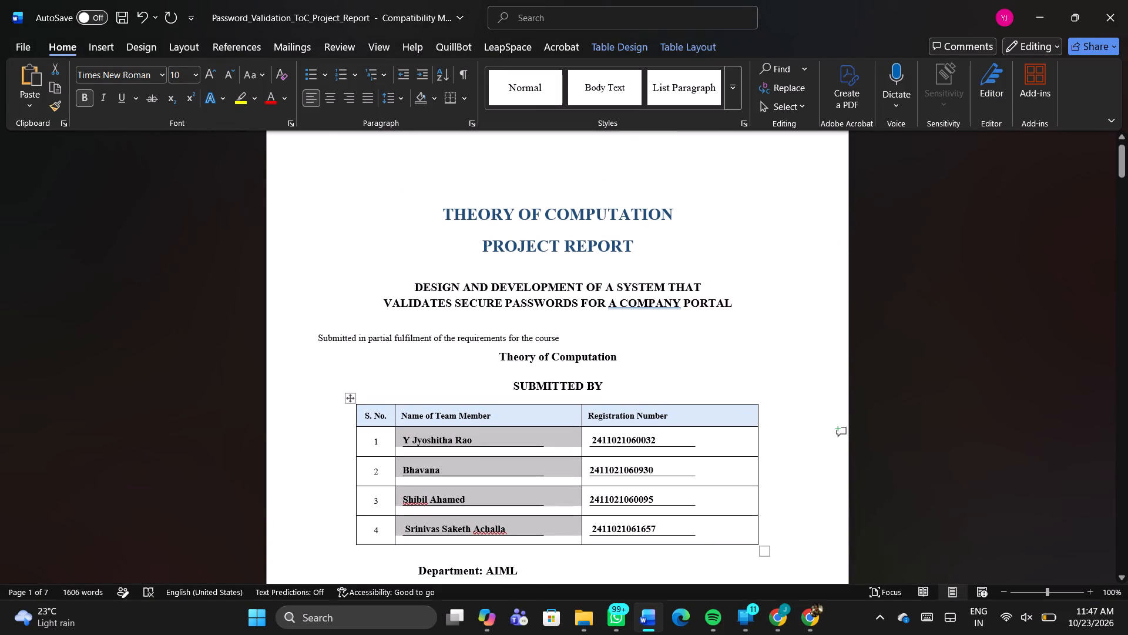
{"action": "left_click", "coordinate": [612, 370]}
{"action": "key", "text": "ctrl+a"}
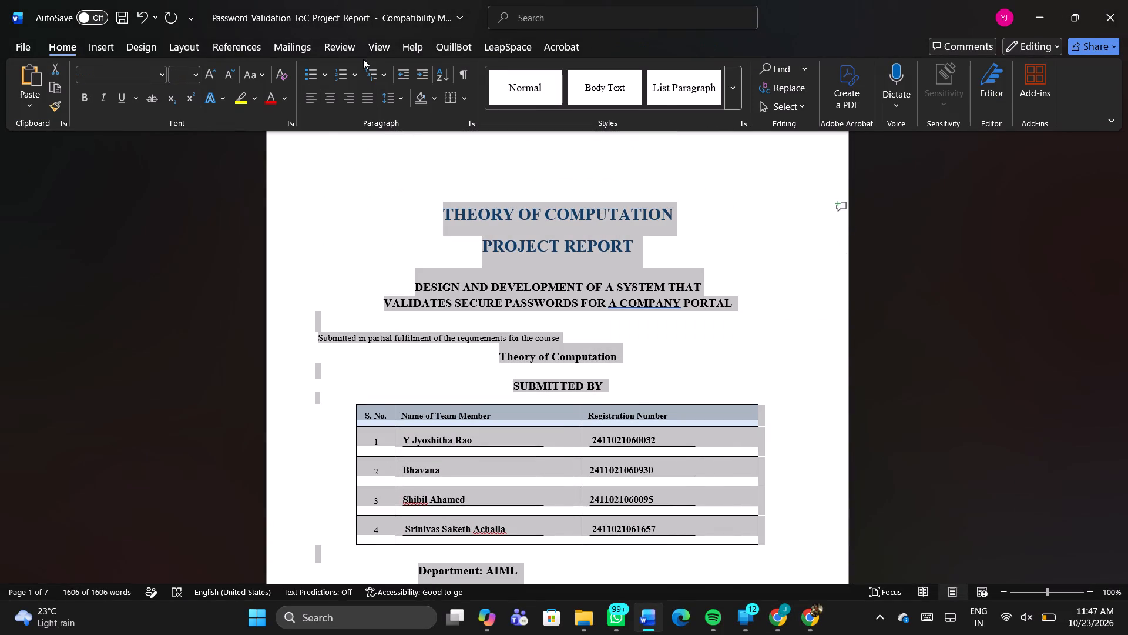
{"action": "left_click", "coordinate": [282, 98]}
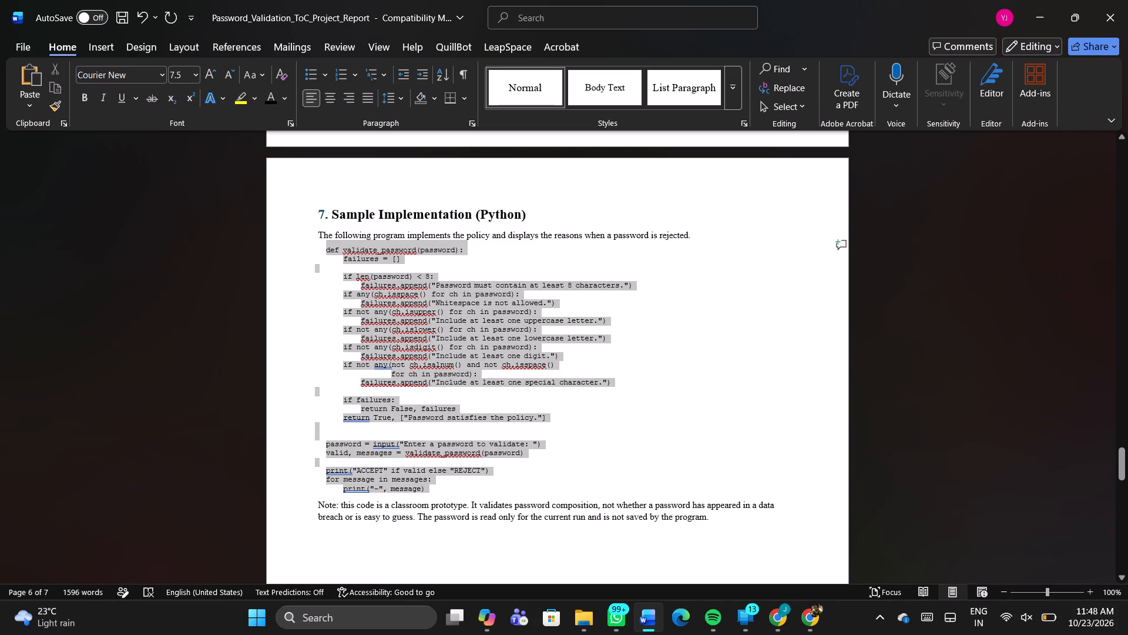
Change the font of the whole Python code listing under Sample Implementation to Calibri (Body).
{"action": "left_click_drag", "start_coordinate": [323, 240], "coordinate": [324, 243]}
{"action": "left_click", "coordinate": [162, 75]}
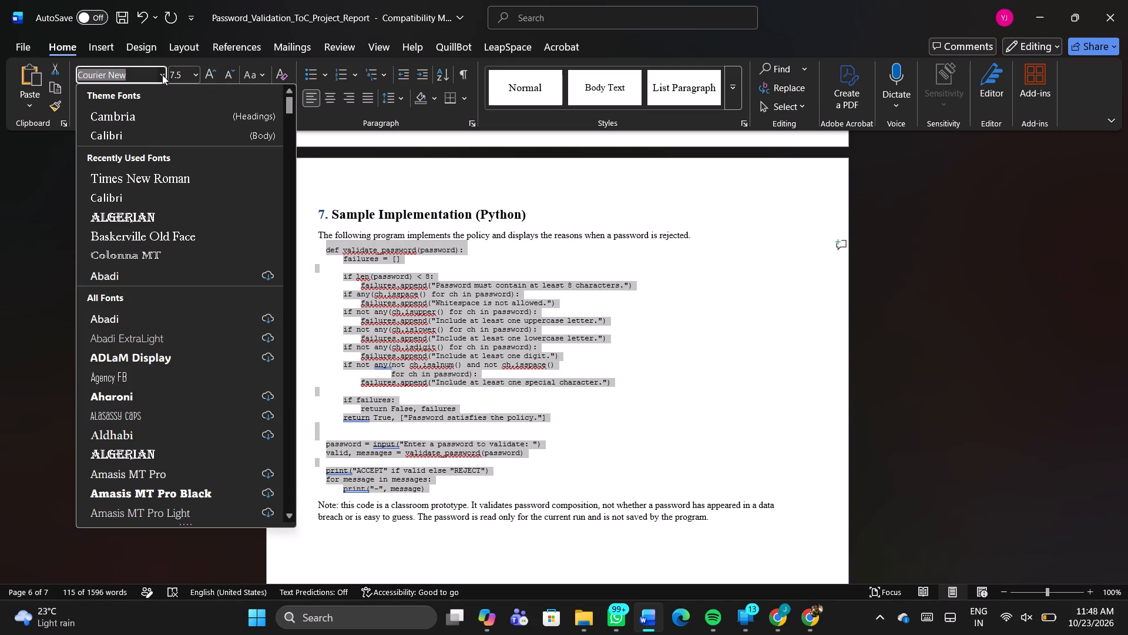
{"action": "left_click", "coordinate": [152, 132]}
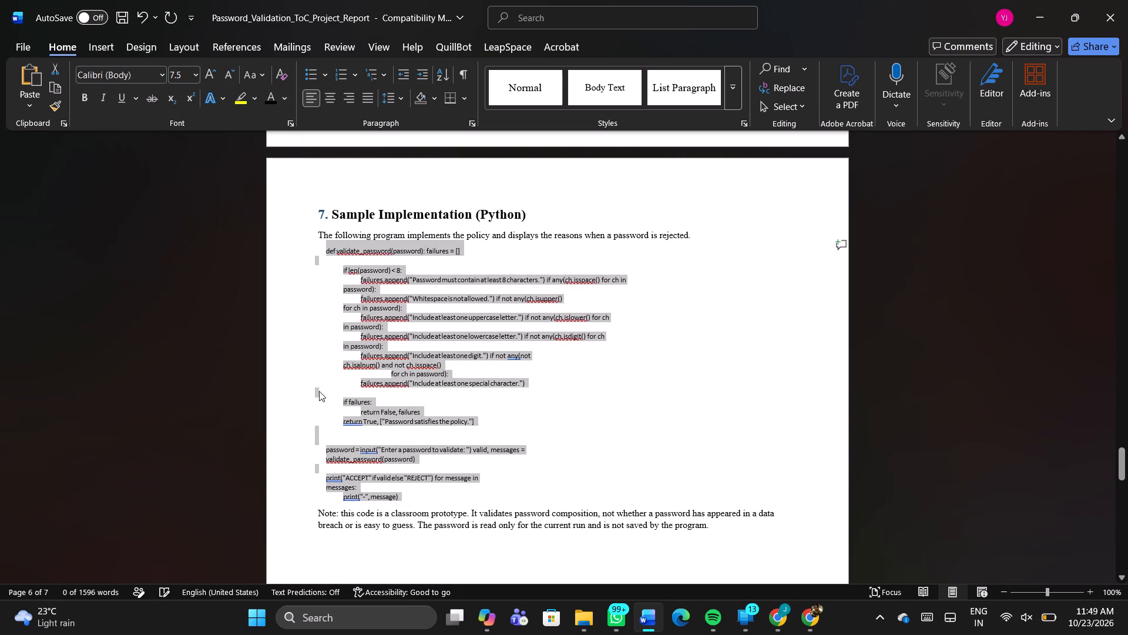
Look over the report's remaining sections through the References and back up to the cover page.
{"action": "scroll", "coordinate": [319, 391], "scroll_direction": "down", "scroll_amount": 8}
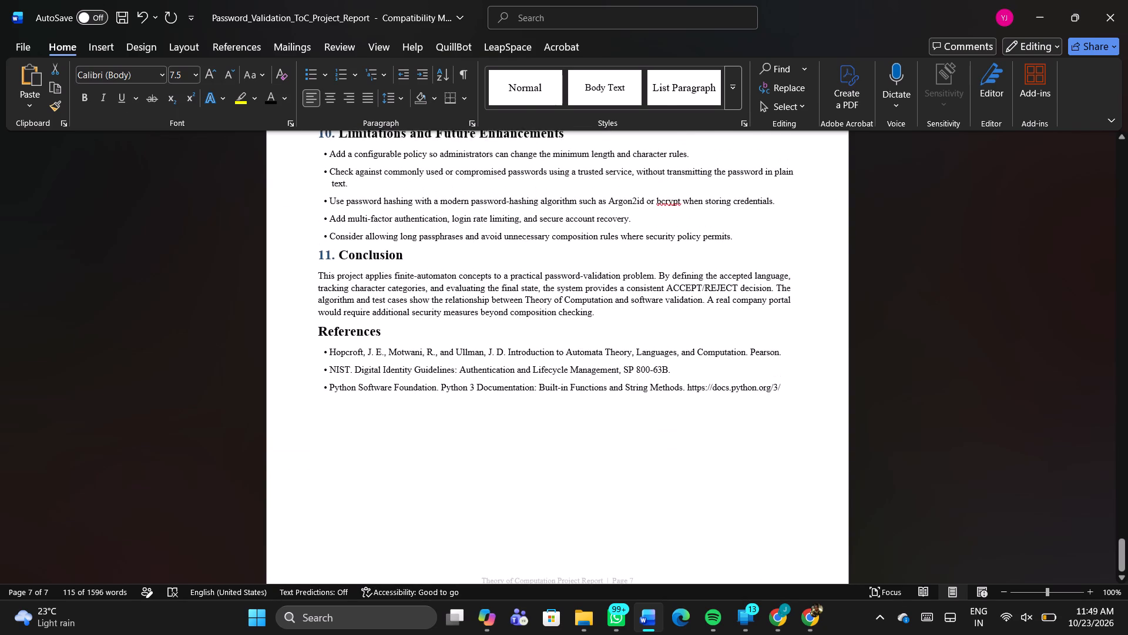
{"action": "scroll", "coordinate": [319, 391], "scroll_direction": "down", "scroll_amount": 1}
{"action": "scroll", "coordinate": [319, 391], "scroll_direction": "up", "scroll_amount": 2}
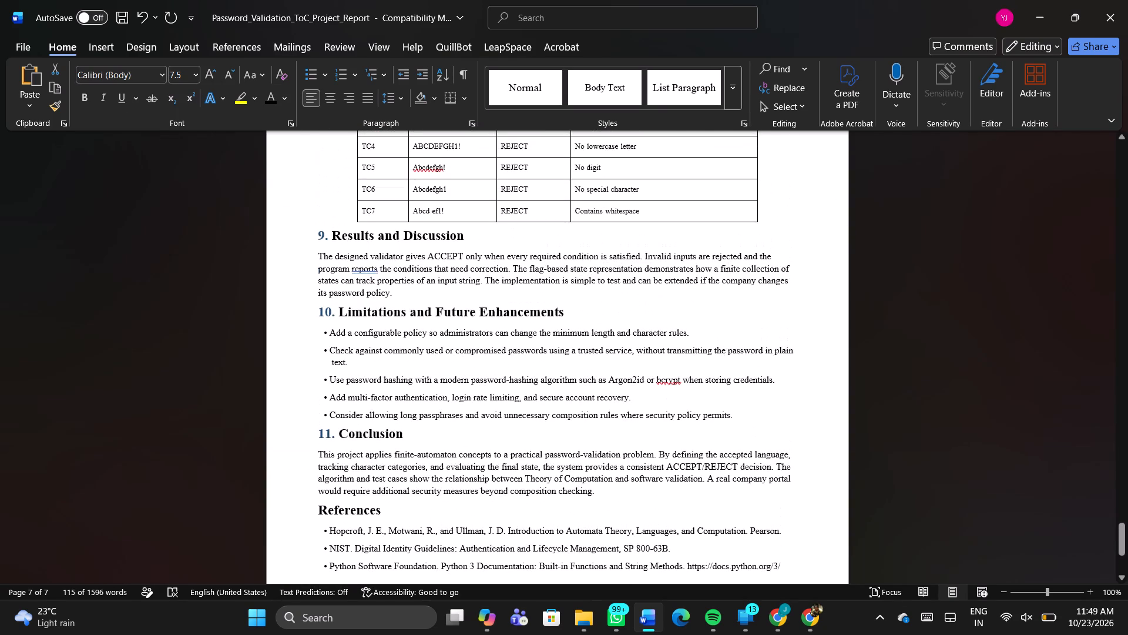
{"action": "scroll", "coordinate": [319, 391], "scroll_direction": "up", "scroll_amount": 1}
{"action": "scroll", "coordinate": [337, 299], "scroll_direction": "up", "scroll_amount": 9}
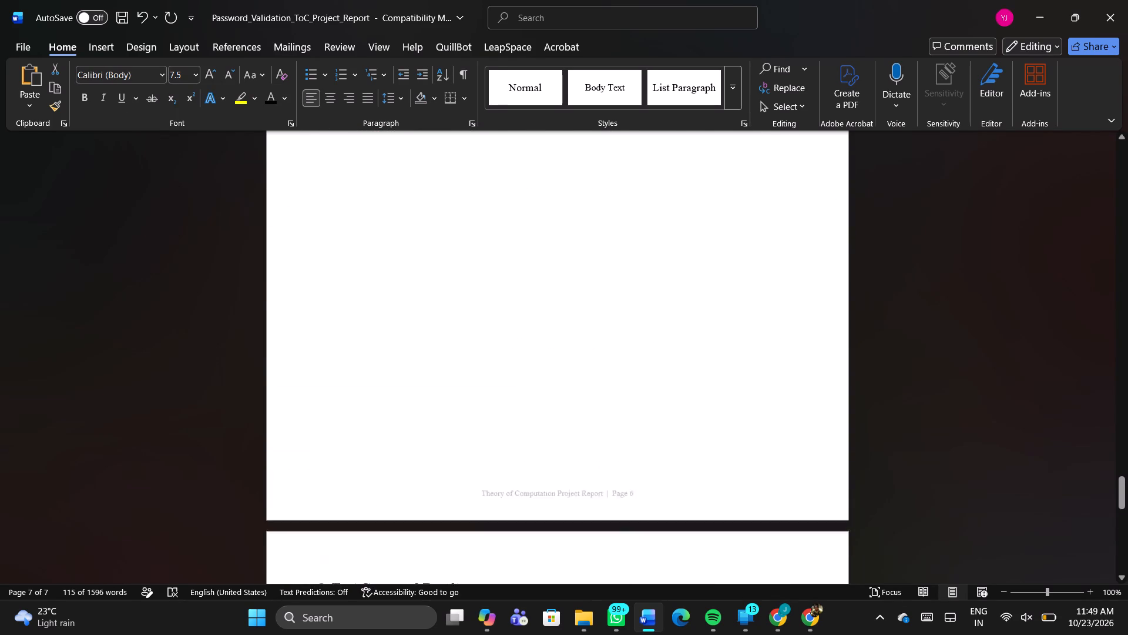
{"action": "scroll", "coordinate": [337, 299], "scroll_direction": "up", "scroll_amount": 16}
Select the entire Submitted By team table on the cover page and open its shading colour choices.
{"action": "scroll", "coordinate": [337, 299], "scroll_direction": "down", "scroll_amount": 1}
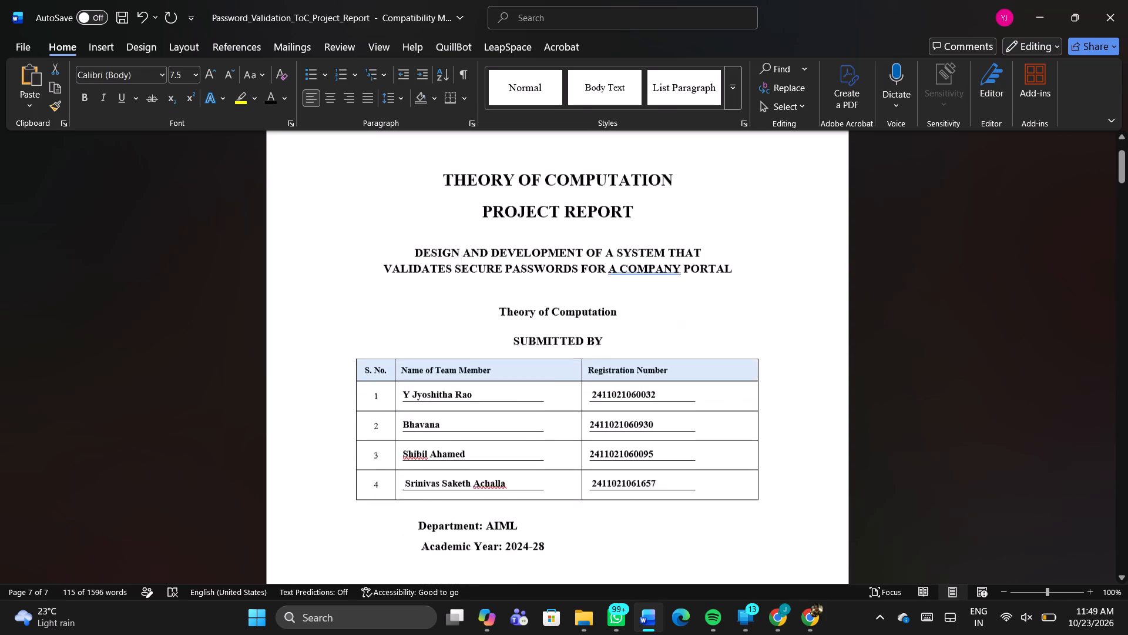
{"action": "scroll", "coordinate": [337, 299], "scroll_direction": "down", "scroll_amount": 1}
{"action": "left_click", "coordinate": [351, 307]}
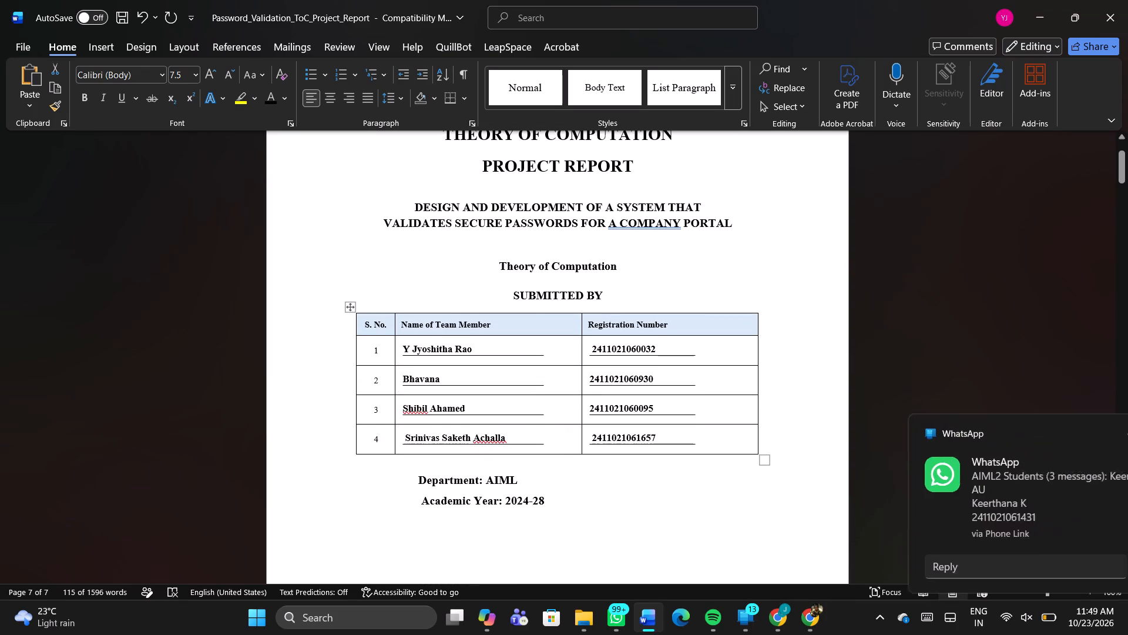
{"action": "left_click", "coordinate": [485, 283]}
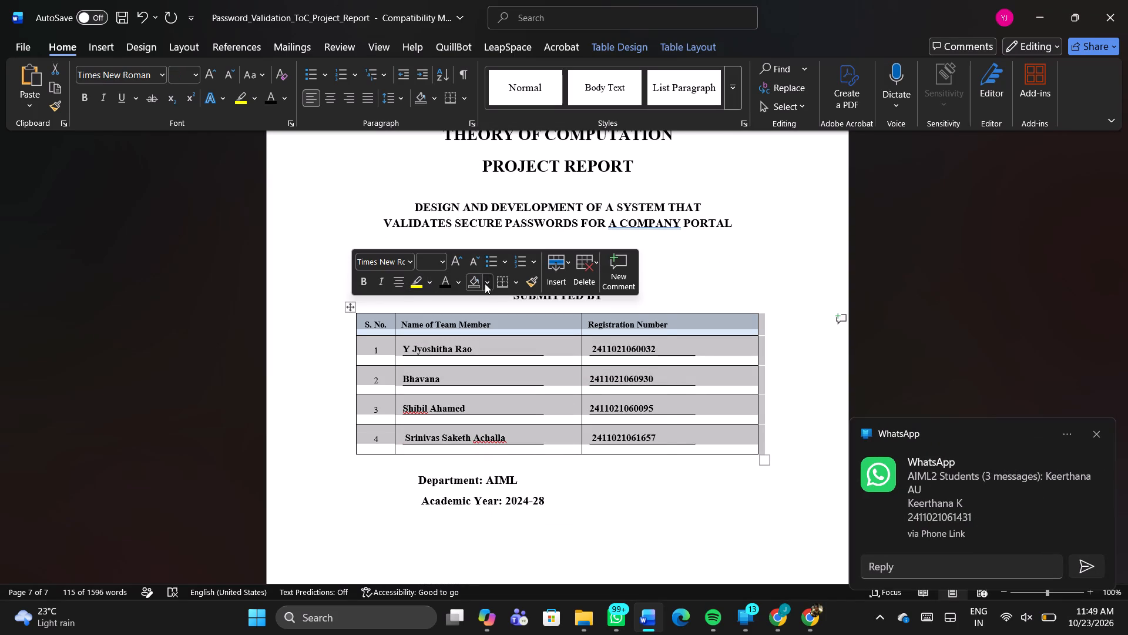
Set the shading of the selected Submitted By team table to No Color and deselect the table.
{"action": "left_click", "coordinate": [520, 534]}
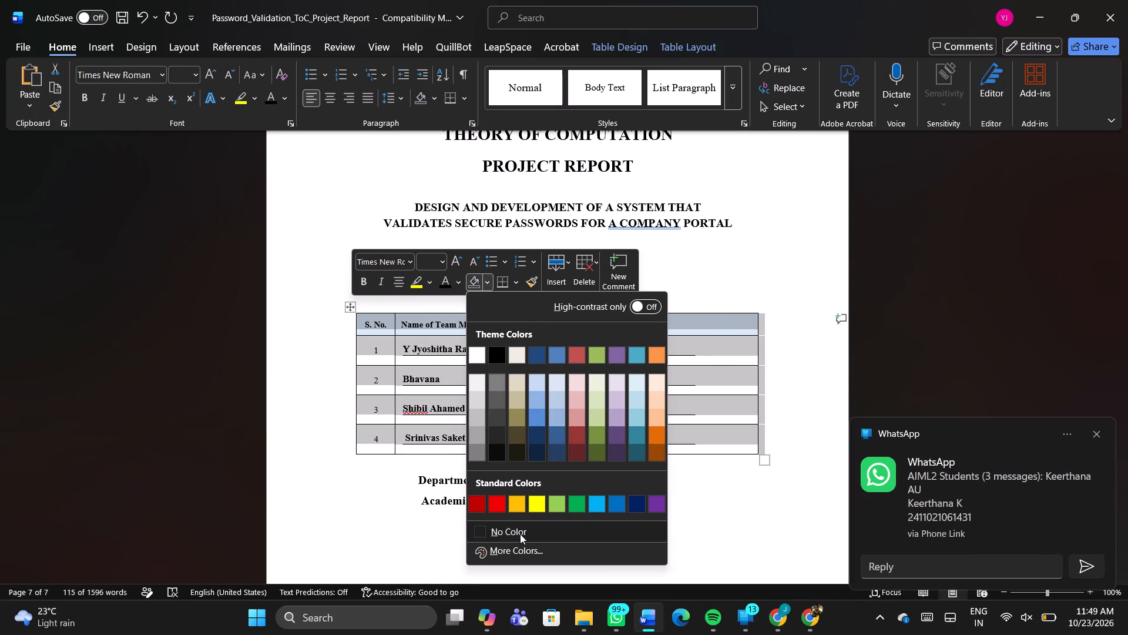
{"action": "left_click", "coordinate": [333, 517]}
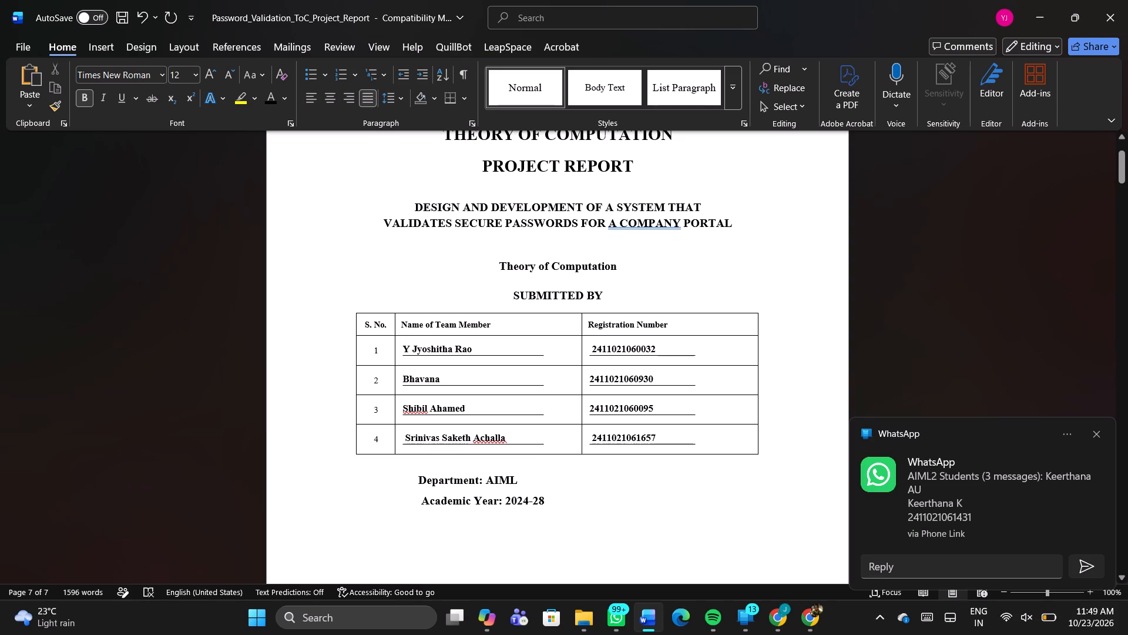
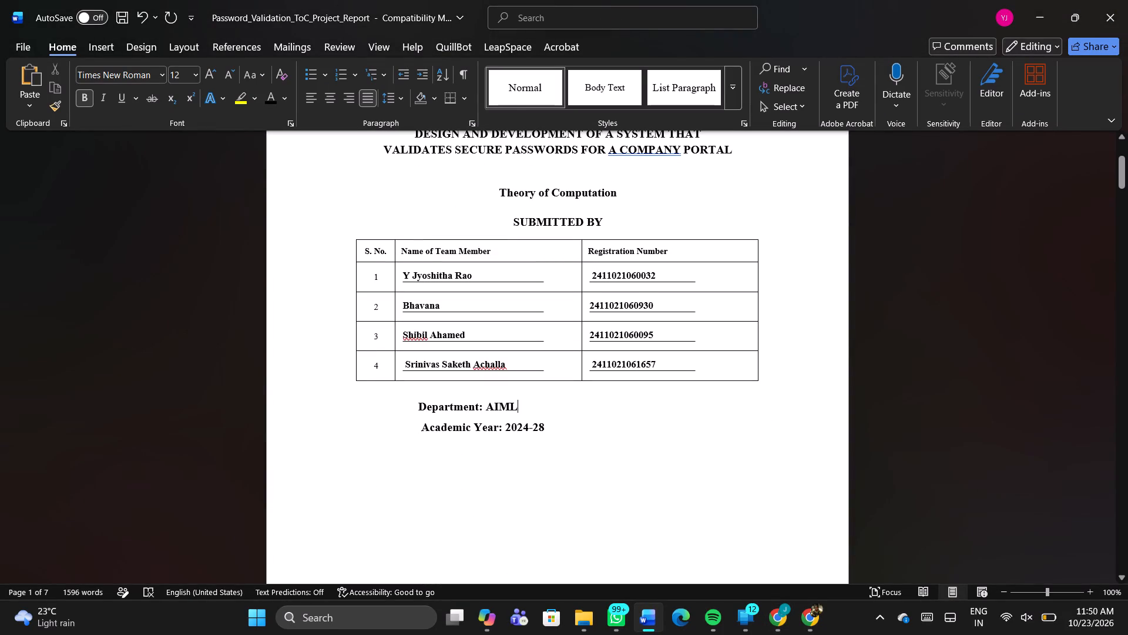
Add the line "Section: AIML -B" between the Department and Academic Year lines on the cover page.
{"action": "key", "text": "Return"}
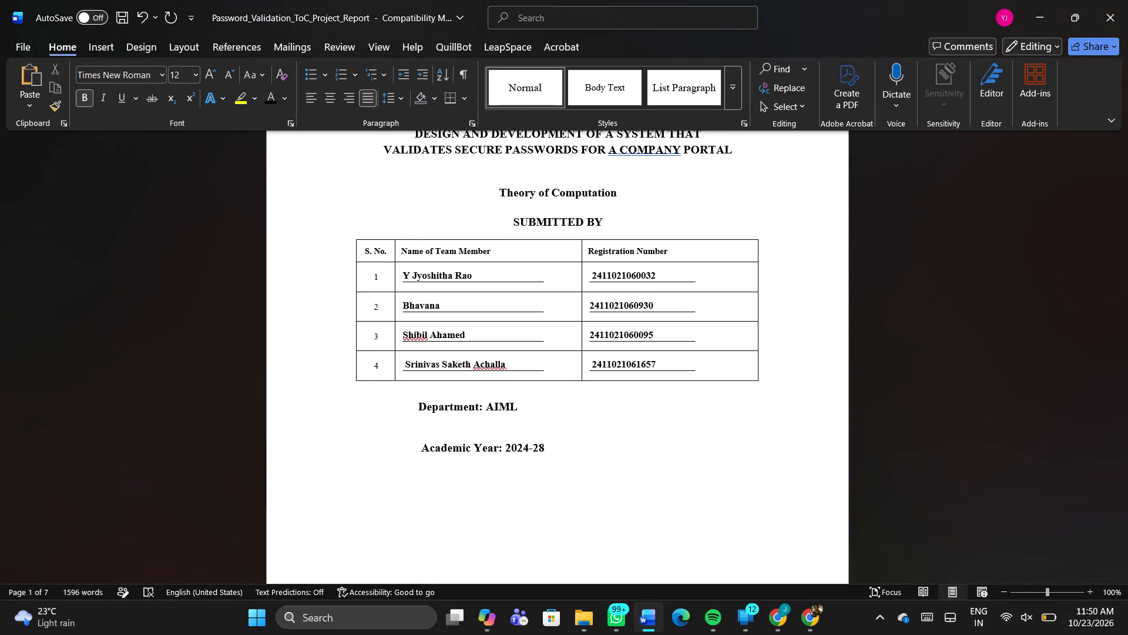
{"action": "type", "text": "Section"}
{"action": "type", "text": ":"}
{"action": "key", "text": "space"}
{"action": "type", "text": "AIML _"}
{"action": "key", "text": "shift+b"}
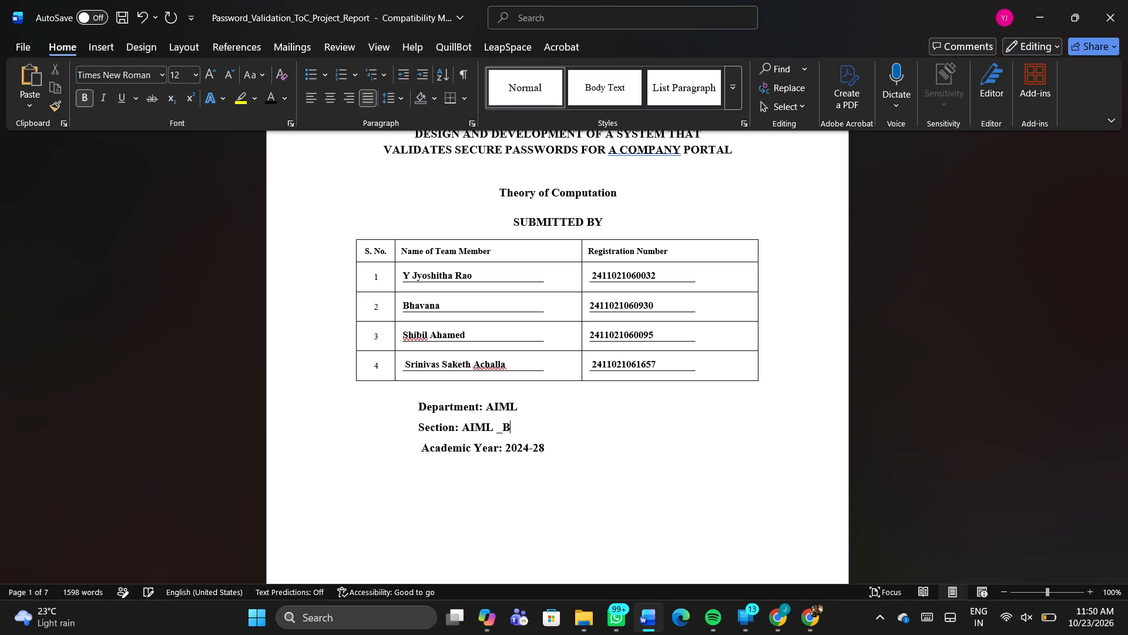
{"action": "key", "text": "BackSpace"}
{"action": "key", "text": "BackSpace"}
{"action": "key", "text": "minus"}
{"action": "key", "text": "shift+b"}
Remove bold from all the team members' names and registration numbers in the Submitted By table.
{"action": "scroll", "coordinate": [549, 484], "scroll_direction": "up", "scroll_amount": 1}
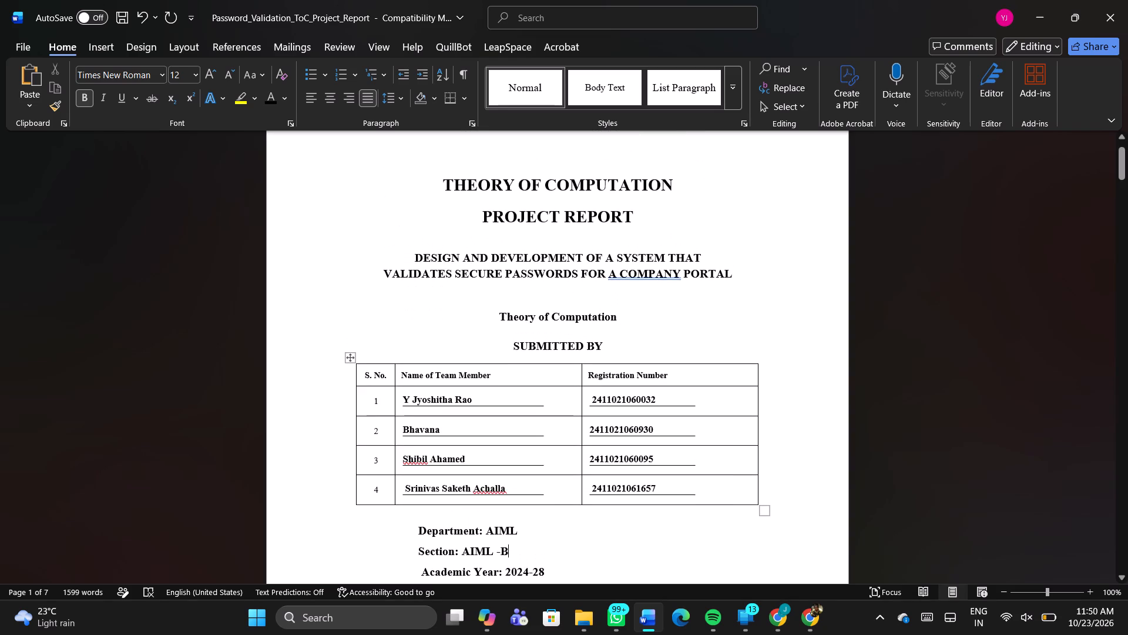
{"action": "scroll", "coordinate": [585, 373], "scroll_direction": "down", "scroll_amount": 1}
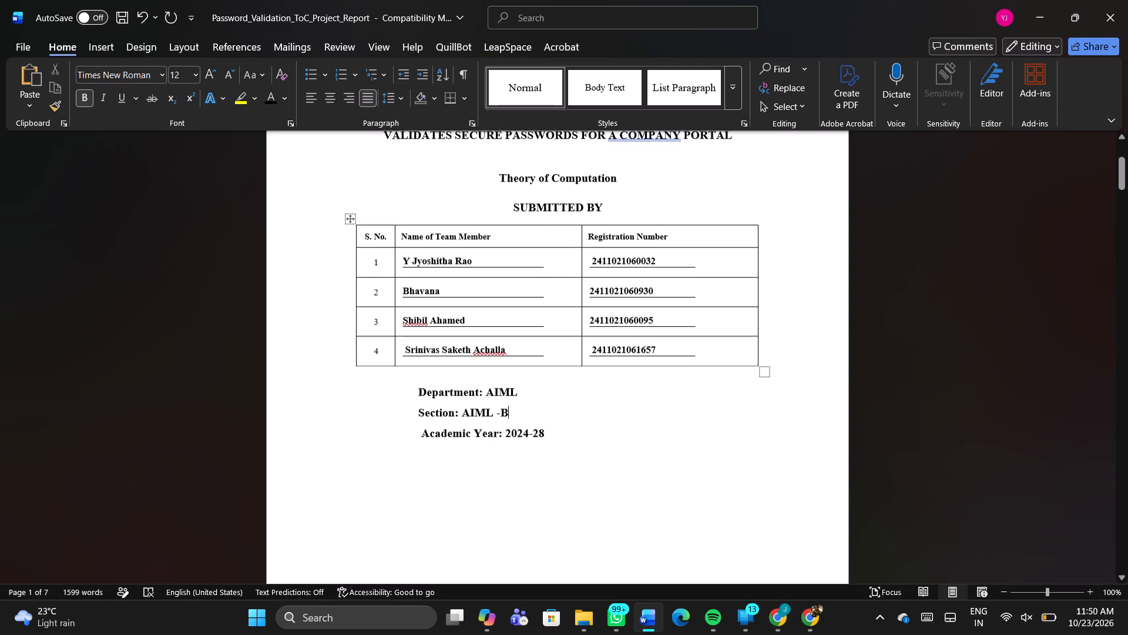
{"action": "scroll", "coordinate": [585, 373], "scroll_direction": "down", "scroll_amount": 1}
{"action": "left_click_drag", "start_coordinate": [666, 344], "coordinate": [421, 252]}
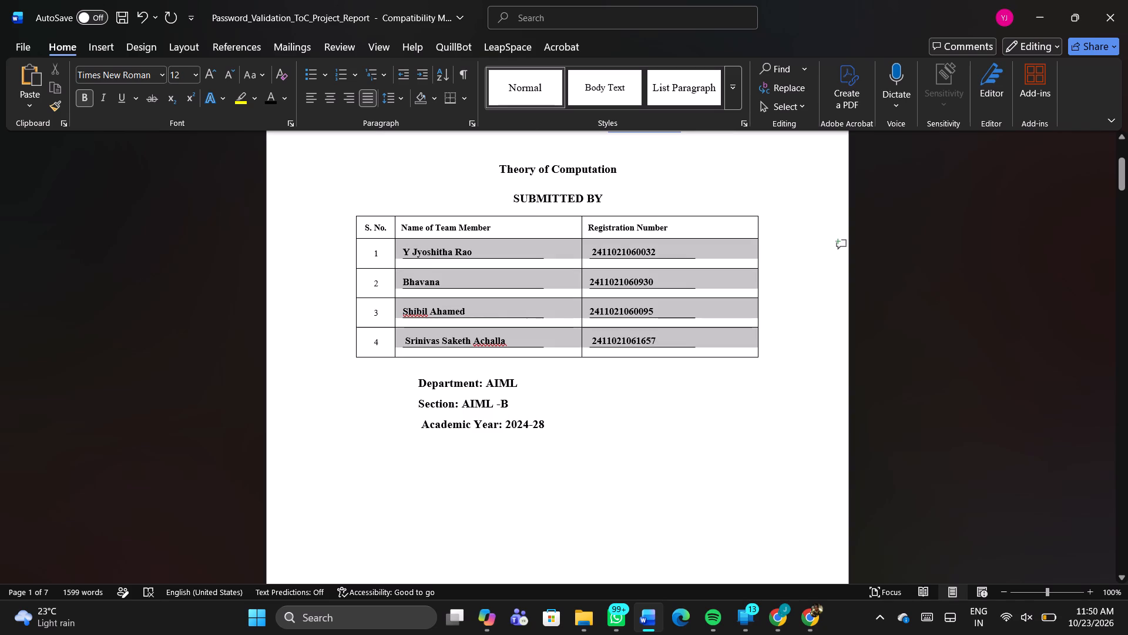
{"action": "left_click_drag", "start_coordinate": [421, 252], "coordinate": [399, 253]}
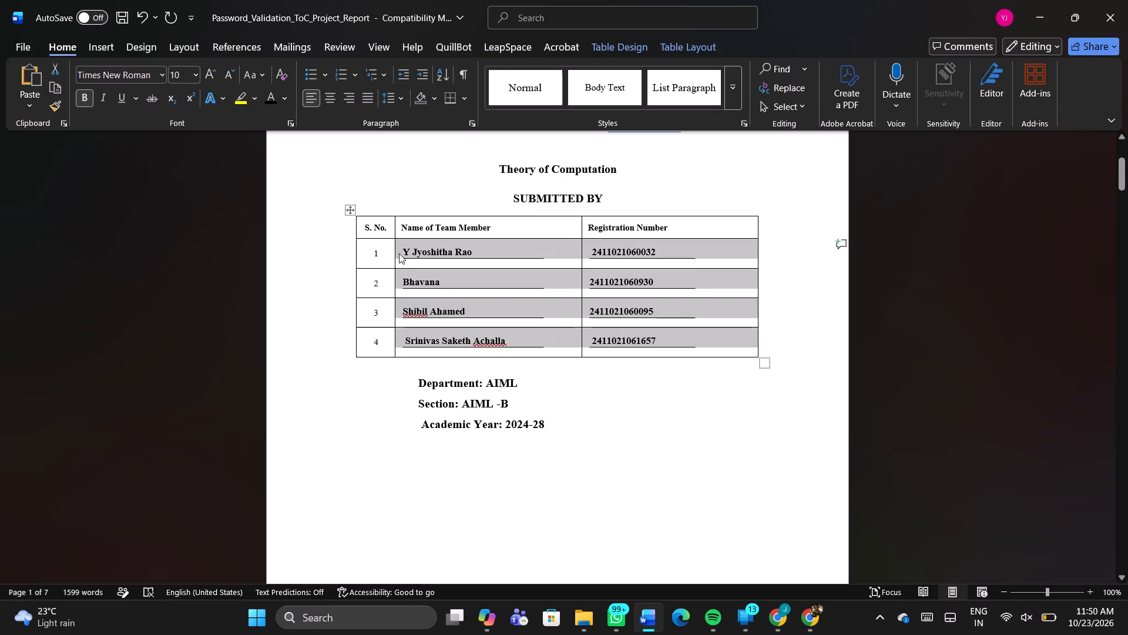
{"action": "key", "text": "ctrl+b"}
{"action": "left_click", "coordinate": [340, 399]}
Remove bold from "AIML" after Department, "AIML -B" after Section, and "Year: 2024-28" in the Academic Year line.
{"action": "scroll", "coordinate": [340, 399], "scroll_direction": "up", "scroll_amount": 1}
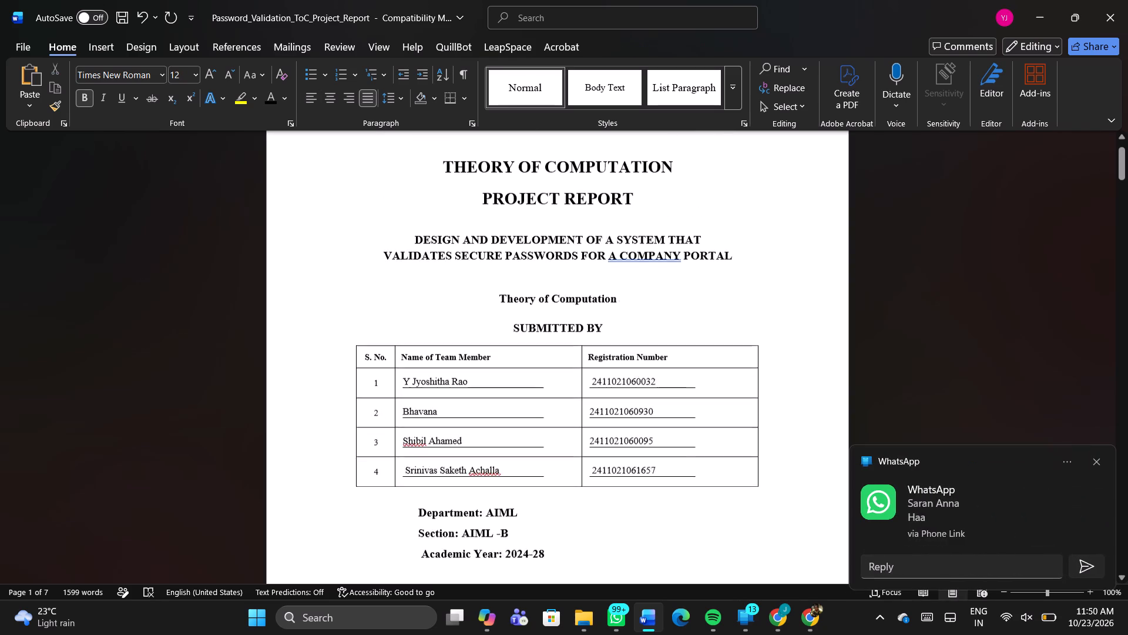
{"action": "scroll", "coordinate": [340, 399], "scroll_direction": "up", "scroll_amount": 1}
{"action": "scroll", "coordinate": [433, 432], "scroll_direction": "down", "scroll_amount": 1}
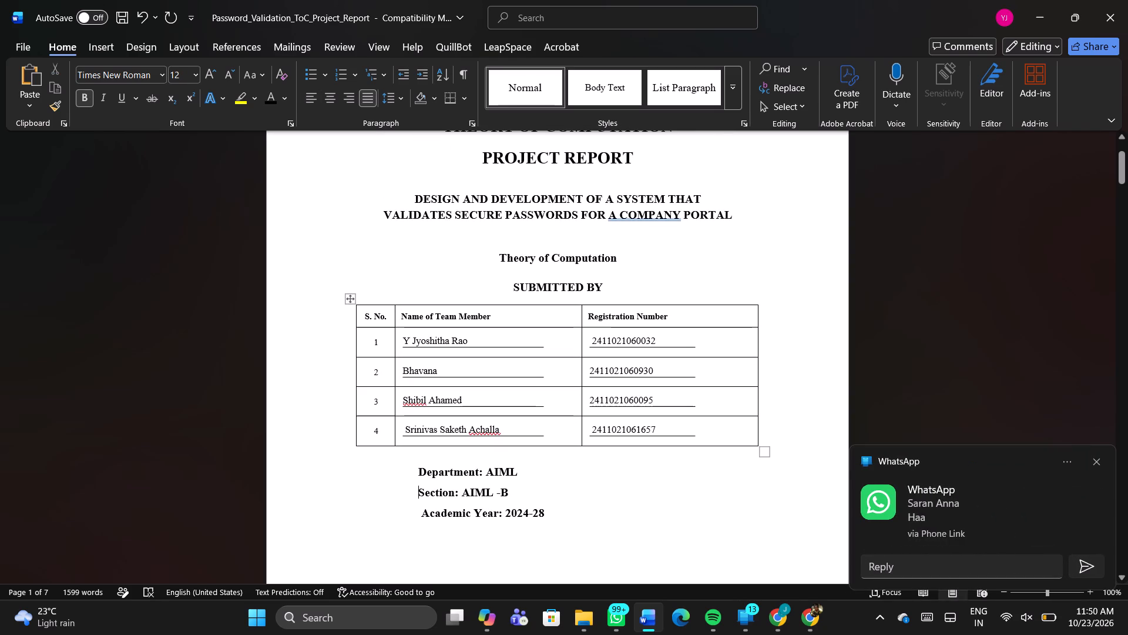
{"action": "left_click_drag", "start_coordinate": [521, 469], "coordinate": [485, 470]}
{"action": "key", "text": "ctrl+b"}
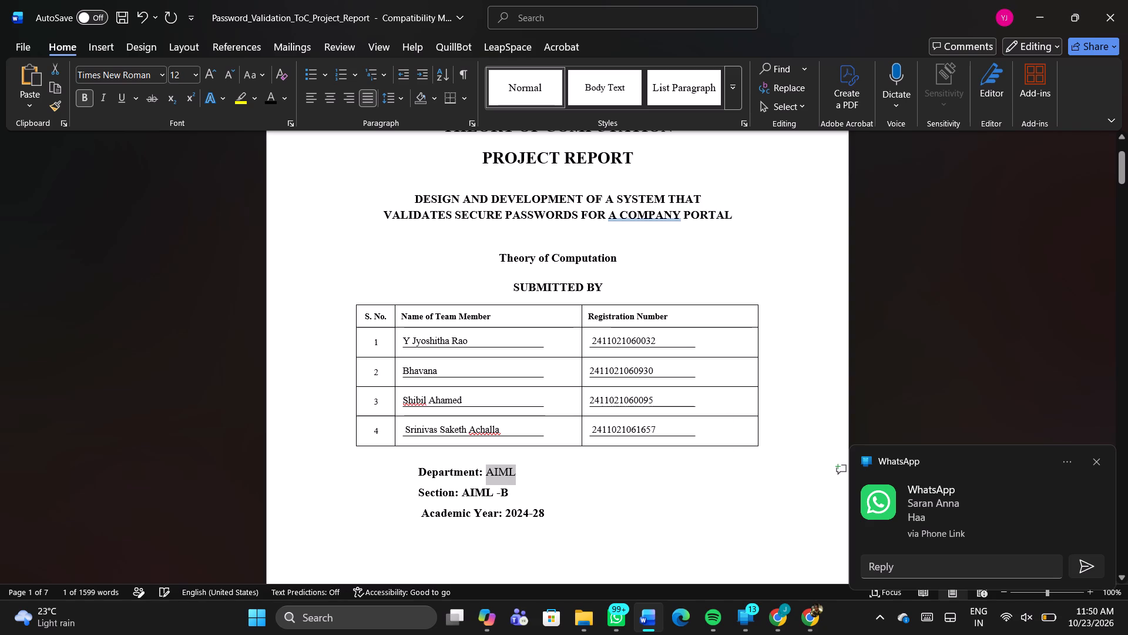
{"action": "left_click_drag", "start_coordinate": [516, 492], "coordinate": [468, 496]}
{"action": "key", "text": "ctrl+b"}
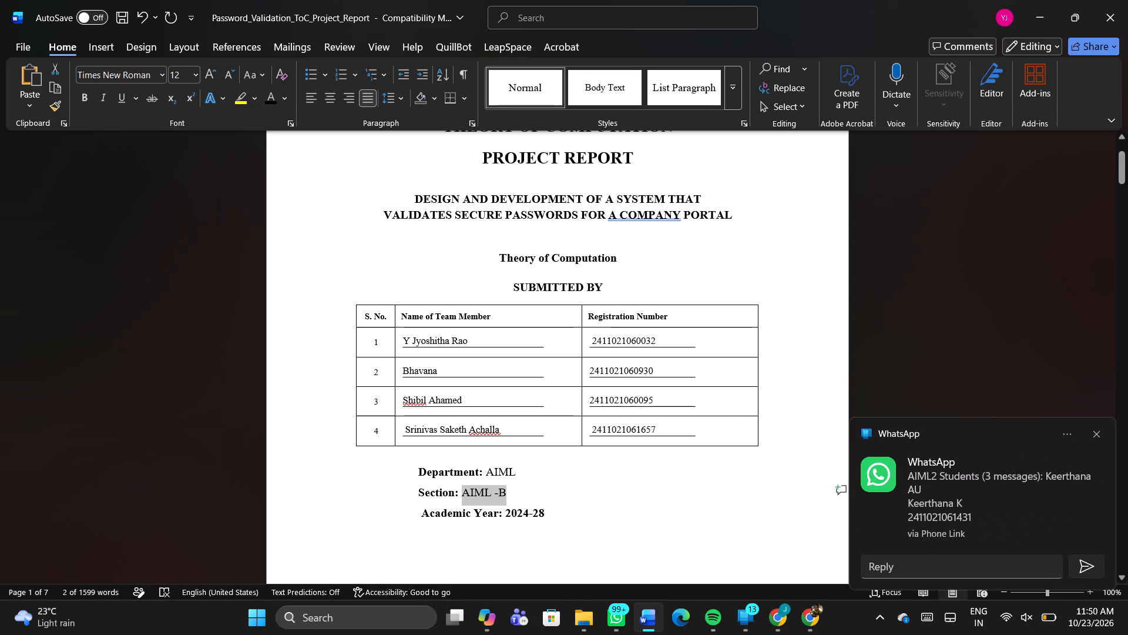
{"action": "left_click_drag", "start_coordinate": [545, 512], "coordinate": [481, 516]}
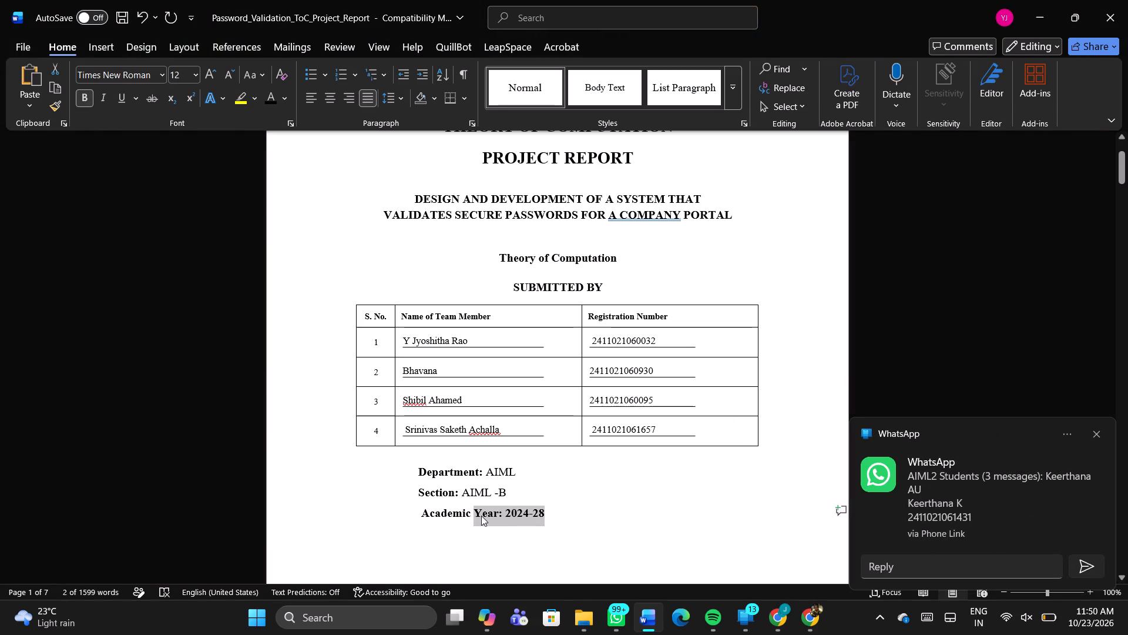
{"action": "key", "text": "ctrl+b"}
{"action": "left_click", "coordinate": [543, 487]}
Insert an unnumbered blank line below the Abstract heading and a blank line after the Abstract's last paragraph.
{"action": "scroll", "coordinate": [543, 487], "scroll_direction": "down", "scroll_amount": 1}
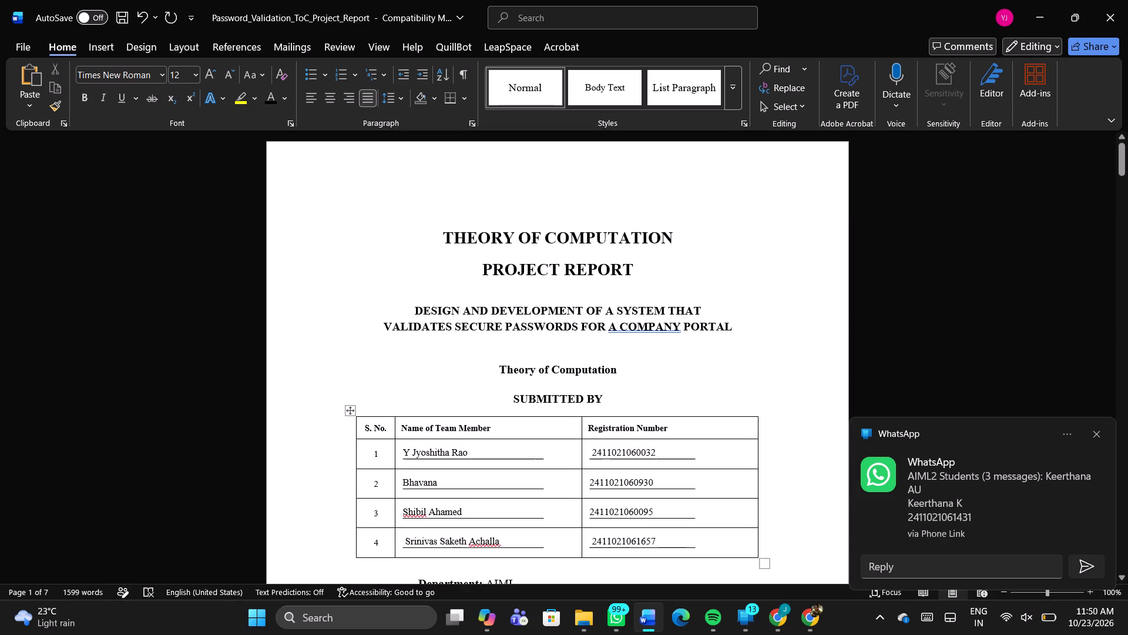
{"action": "scroll", "coordinate": [543, 487], "scroll_direction": "down", "scroll_amount": 4}
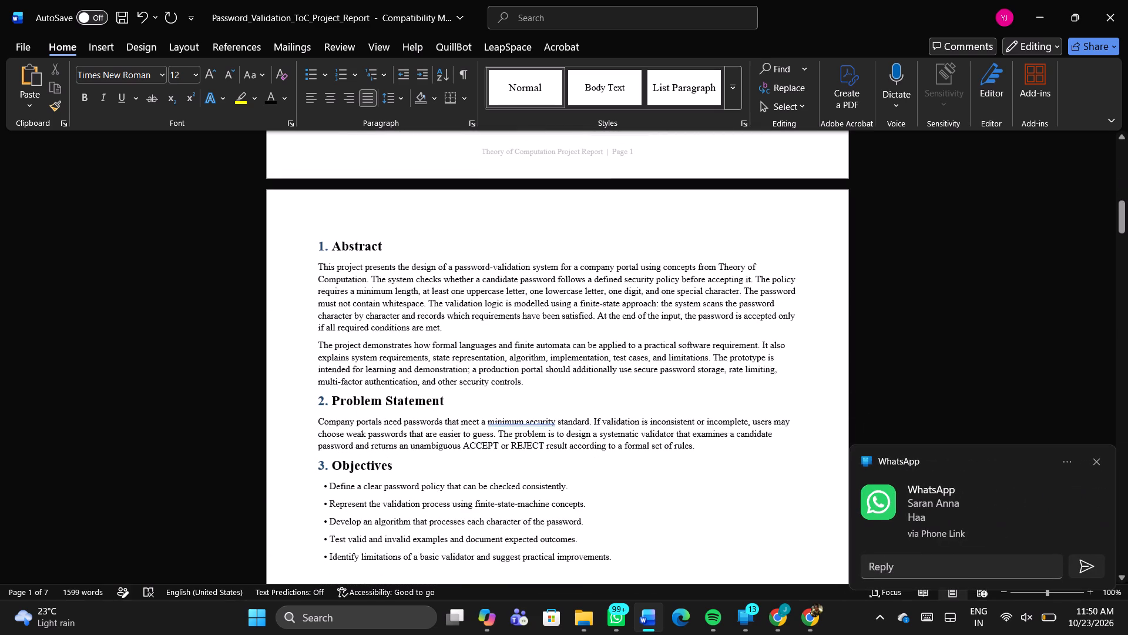
{"action": "left_click", "coordinate": [411, 245]}
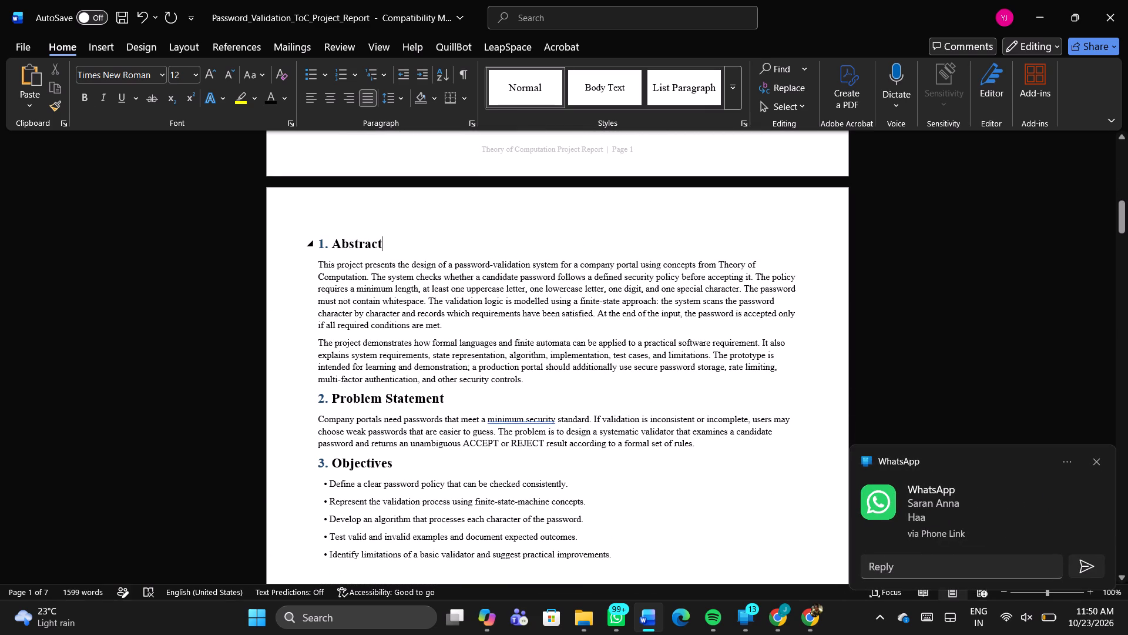
{"action": "key", "text": "Return"}
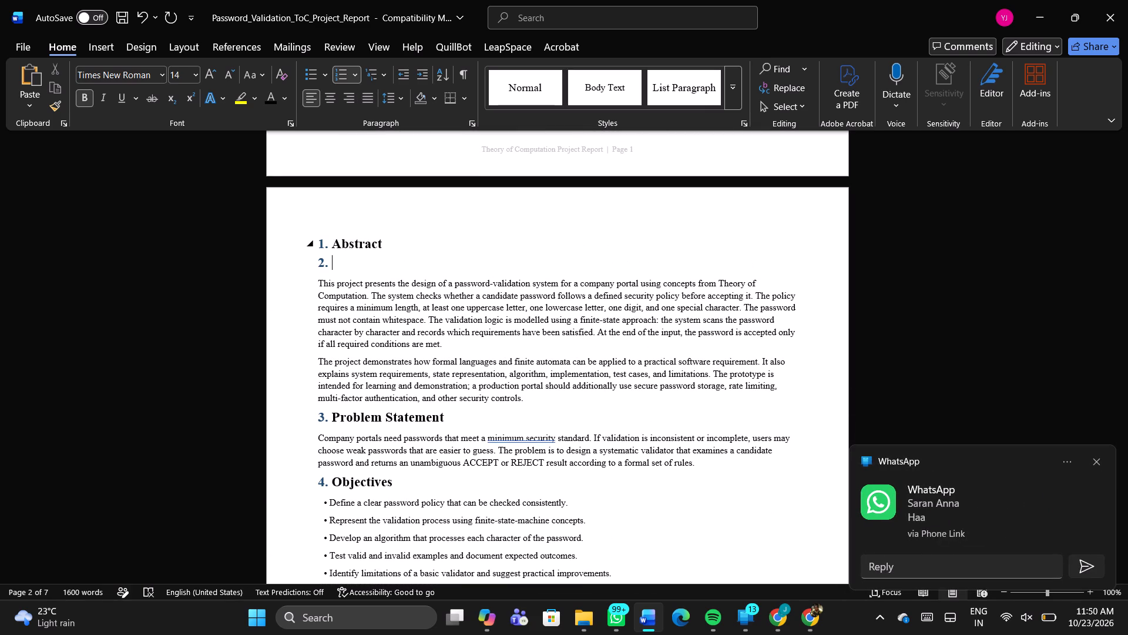
{"action": "key", "text": "BackSpace"}
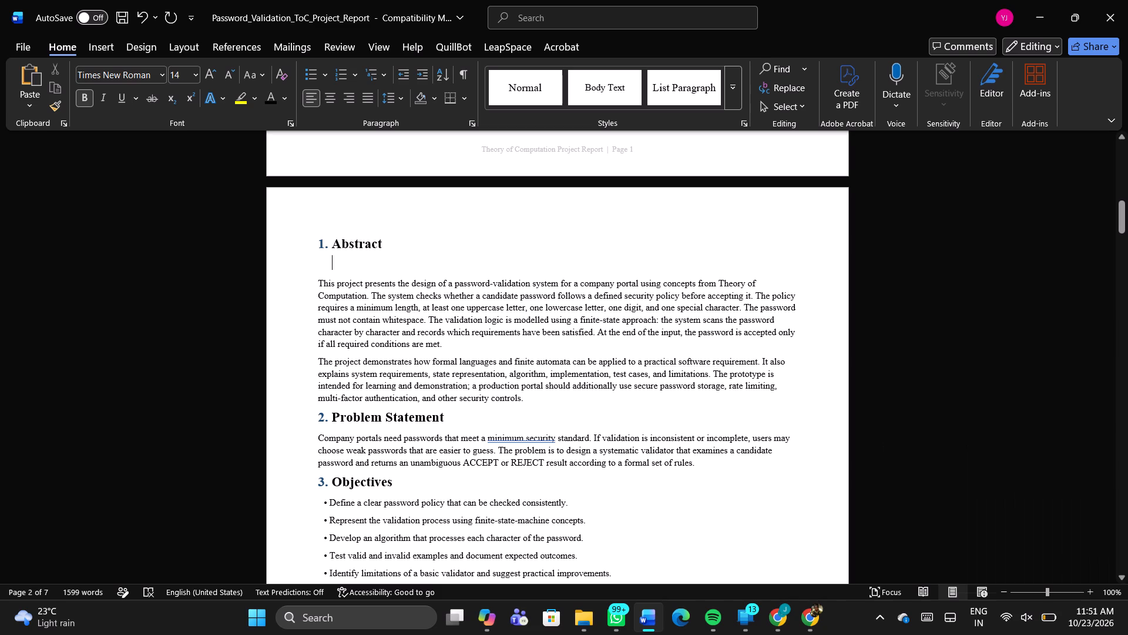
{"action": "left_click", "coordinate": [526, 398]}
{"action": "key", "text": "Return"}
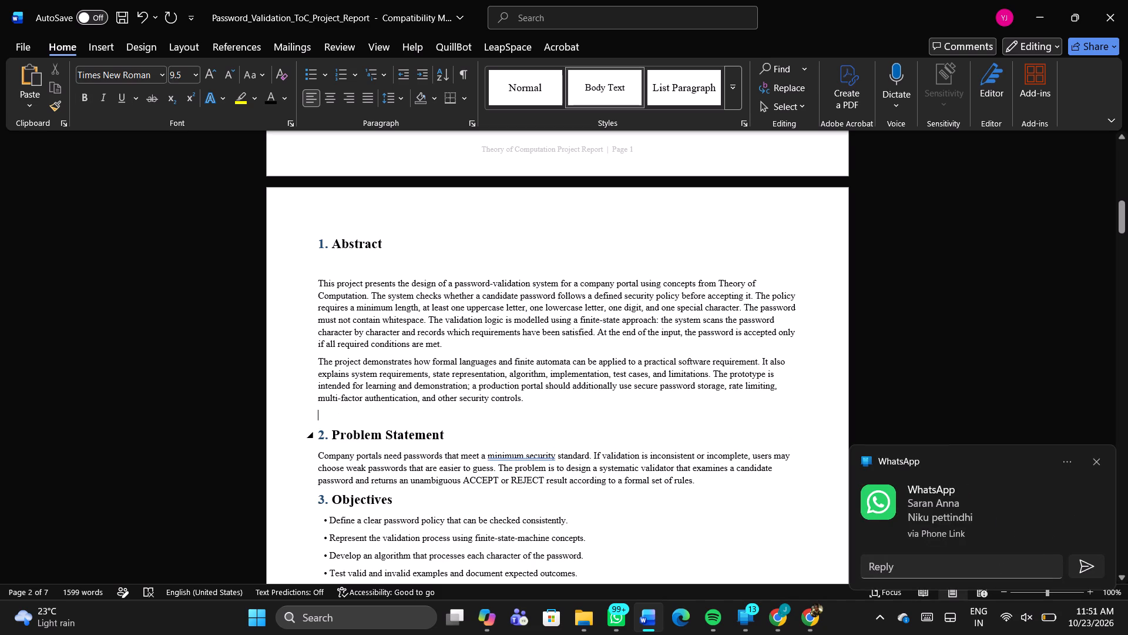
Insert an unnumbered blank line between the Problem Statement heading and its paragraph.
{"action": "left_click", "coordinate": [456, 436]}
{"action": "key", "text": "Return"}
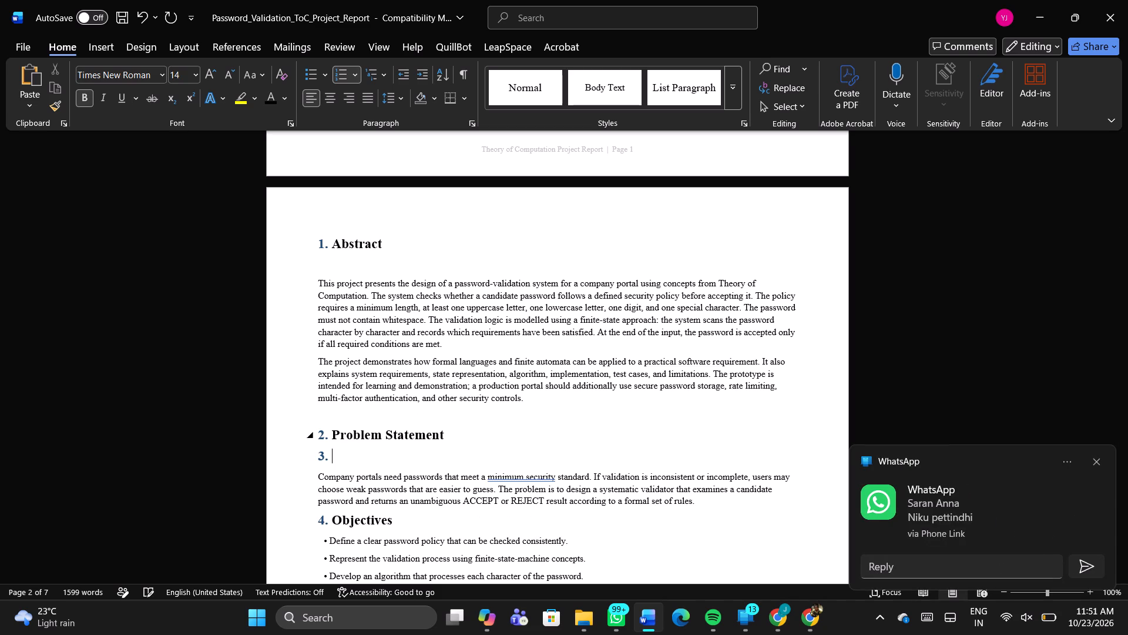
{"action": "key", "text": "BackSpace"}
{"action": "scroll", "coordinate": [456, 436], "scroll_direction": "down", "scroll_amount": 1}
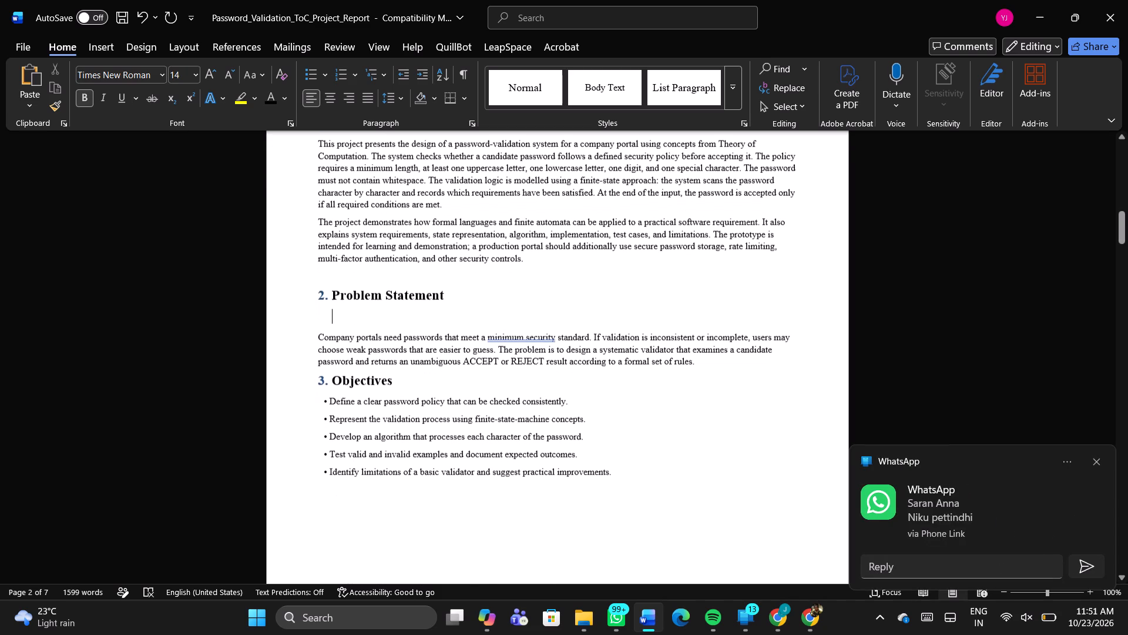
Clear the indent of the blank line below the Problem Statement heading and delete that blank line.
{"action": "left_click", "coordinate": [700, 373]}
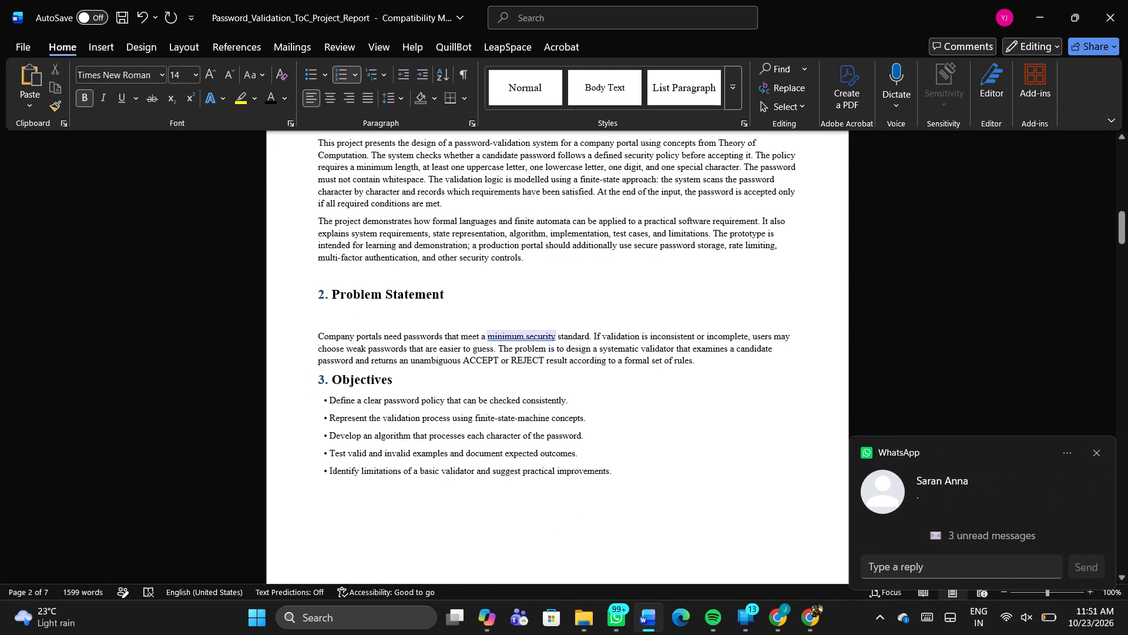
{"action": "left_click", "coordinate": [526, 321]}
{"action": "key", "text": "BackSpace"}
{"action": "key", "text": "BackSpace"}
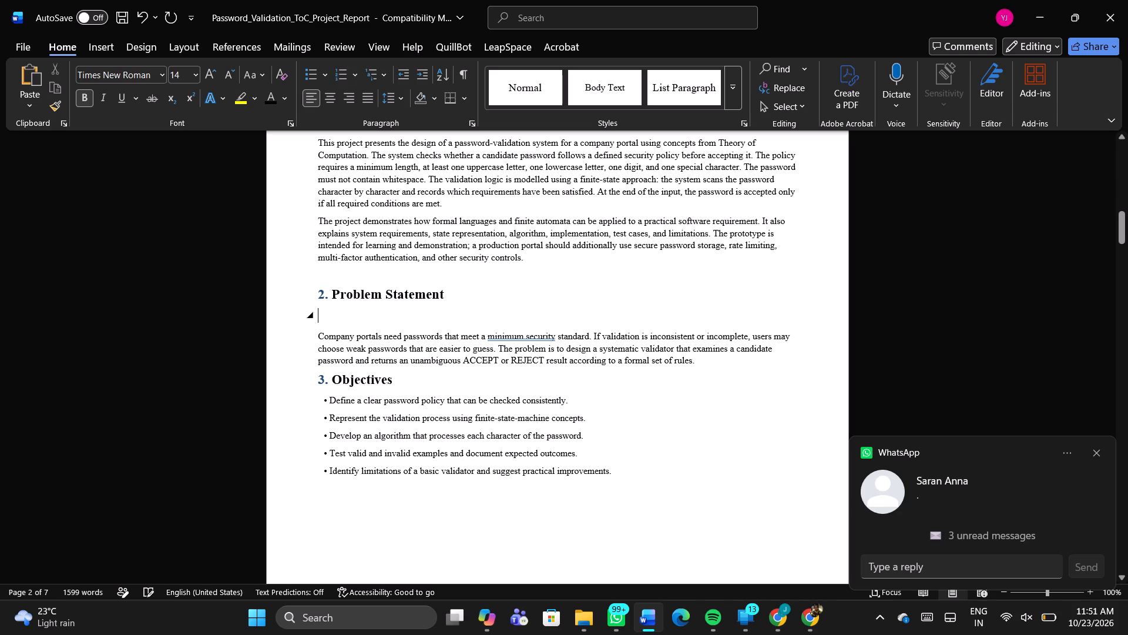
{"action": "key", "text": "BackSpace"}
{"action": "key", "text": "BackSpace"}
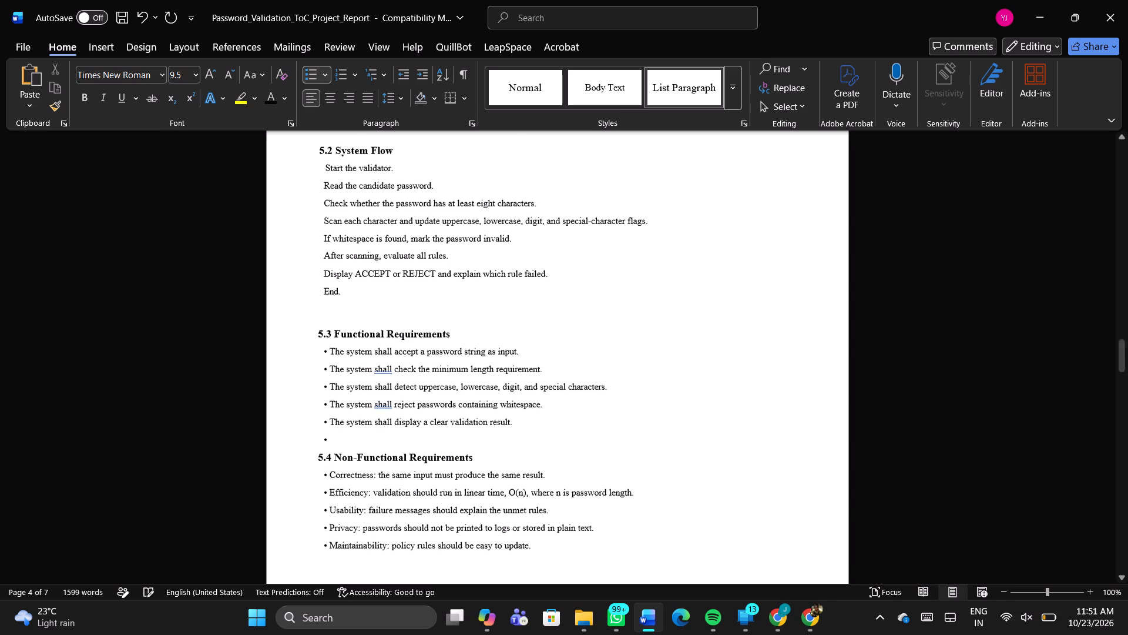
Insert a blank line before each of the 6.2 Pseudocode and 6.3 Complexity Analysis headings.
{"action": "scroll", "coordinate": [516, 433], "scroll_direction": "down", "scroll_amount": 3}
{"action": "scroll", "coordinate": [465, 557], "scroll_direction": "down", "scroll_amount": 1}
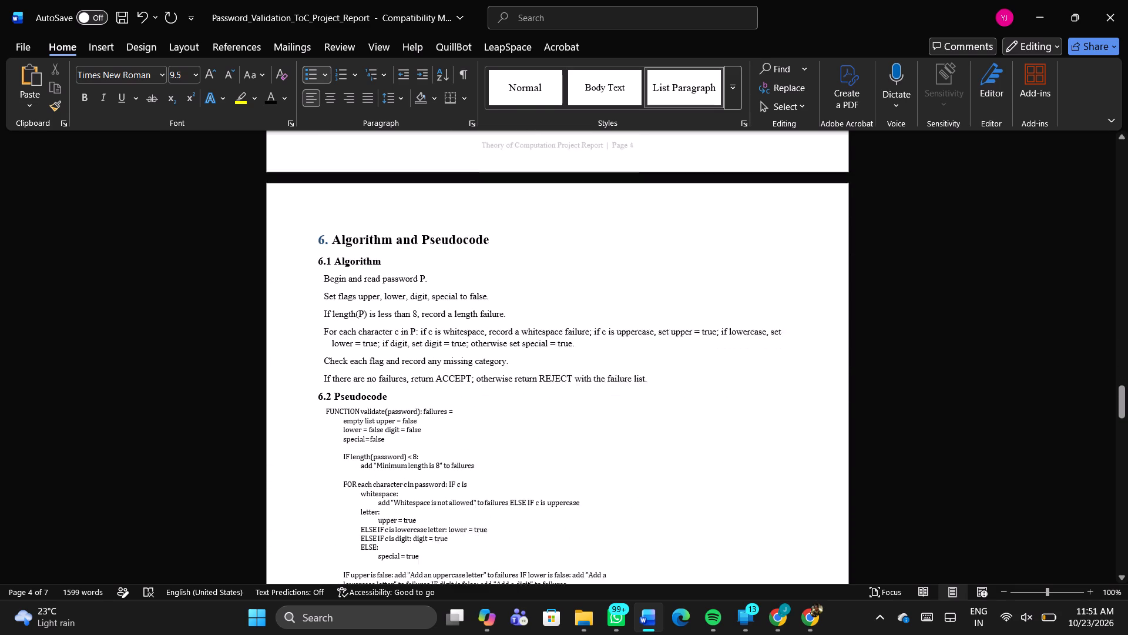
{"action": "left_click", "coordinate": [652, 362]}
{"action": "key", "text": "Return"}
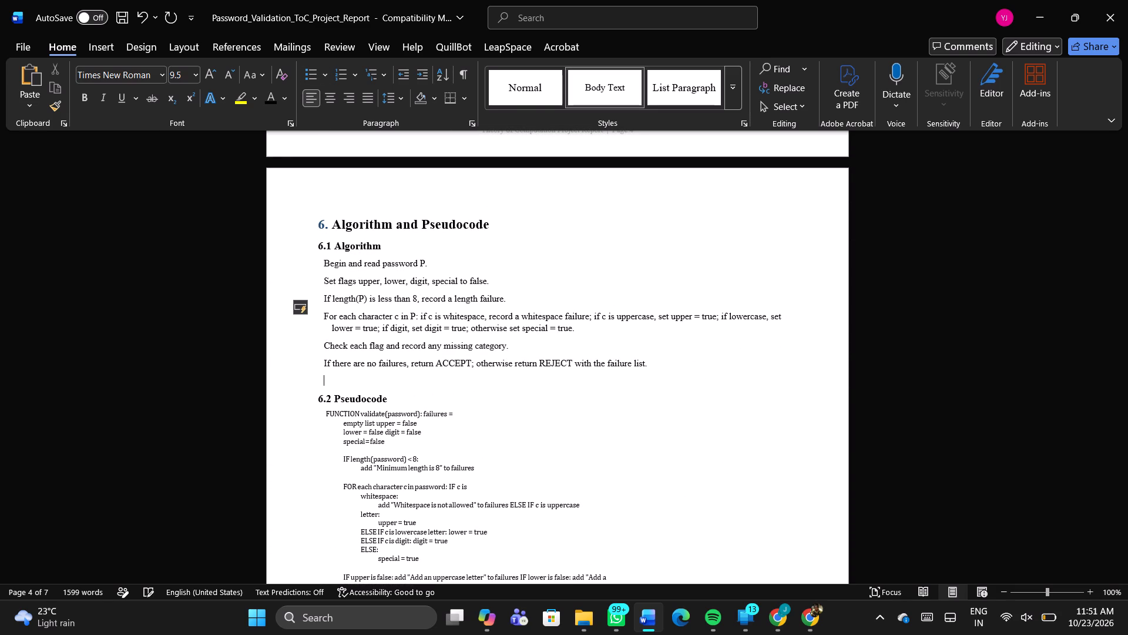
{"action": "scroll", "coordinate": [652, 362], "scroll_direction": "down", "scroll_amount": 1}
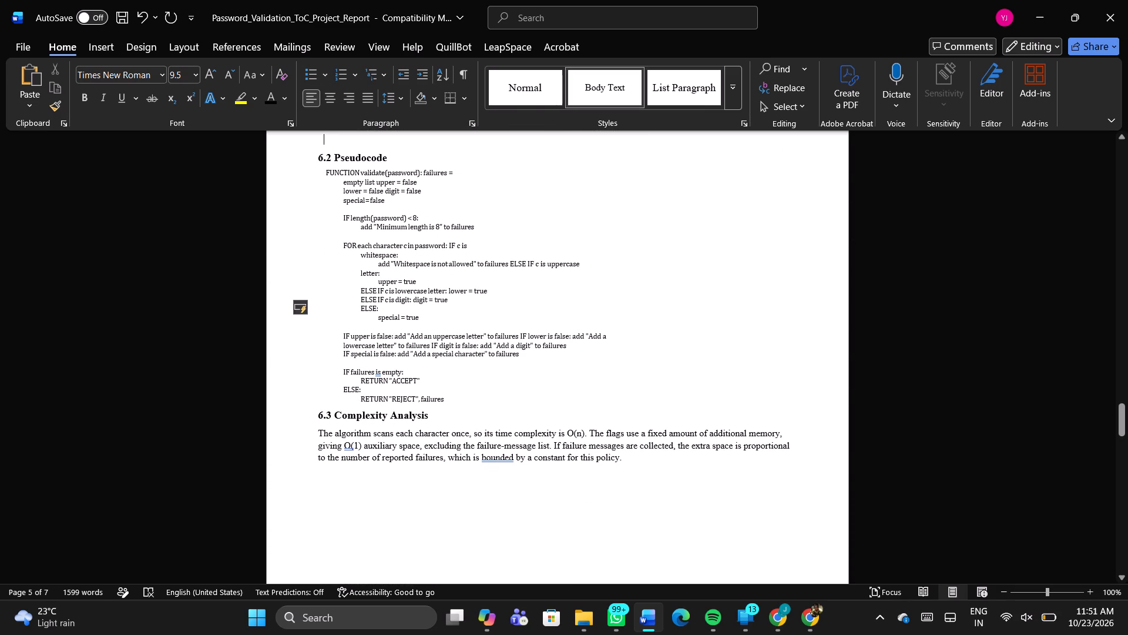
{"action": "left_click", "coordinate": [451, 400]}
{"action": "key", "text": "Return"}
Set the shading of the entire test case table under Test Cases and Results to No Color.
{"action": "scroll", "coordinate": [451, 400], "scroll_direction": "down", "scroll_amount": 5}
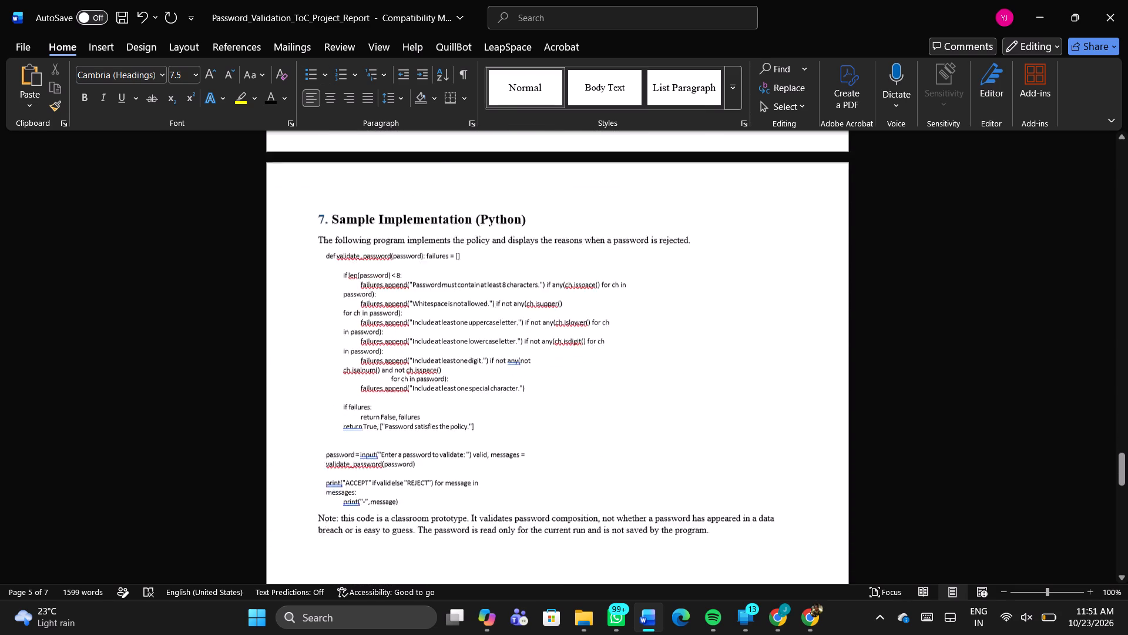
{"action": "scroll", "coordinate": [451, 400], "scroll_direction": "down", "scroll_amount": 7}
{"action": "scroll", "coordinate": [421, 424], "scroll_direction": "up", "scroll_amount": 2}
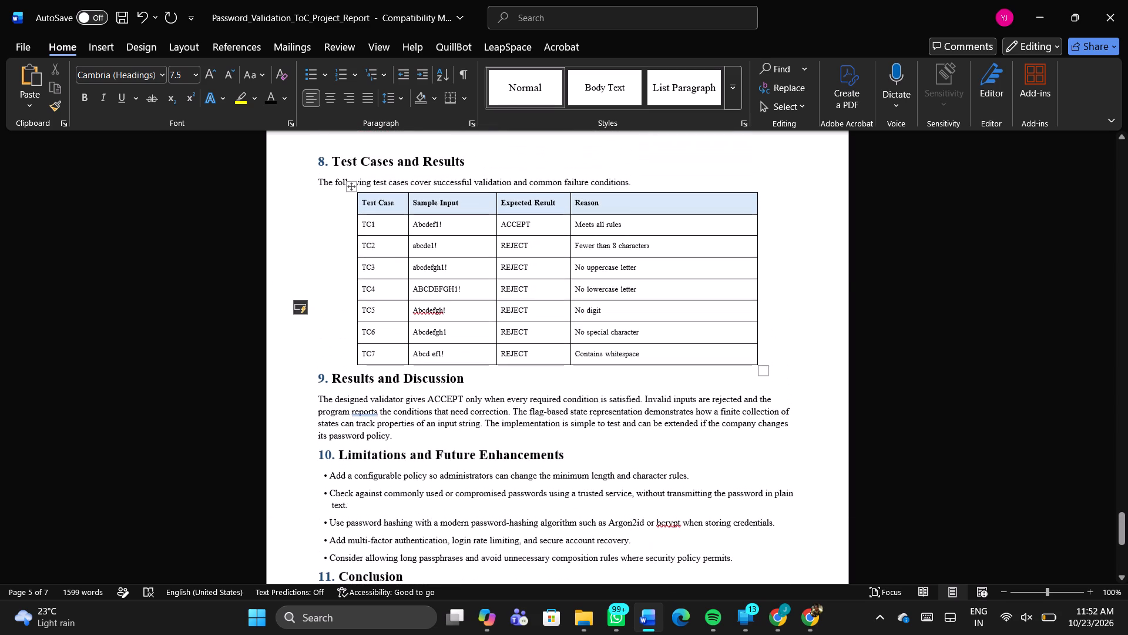
{"action": "left_click", "coordinate": [351, 189]}
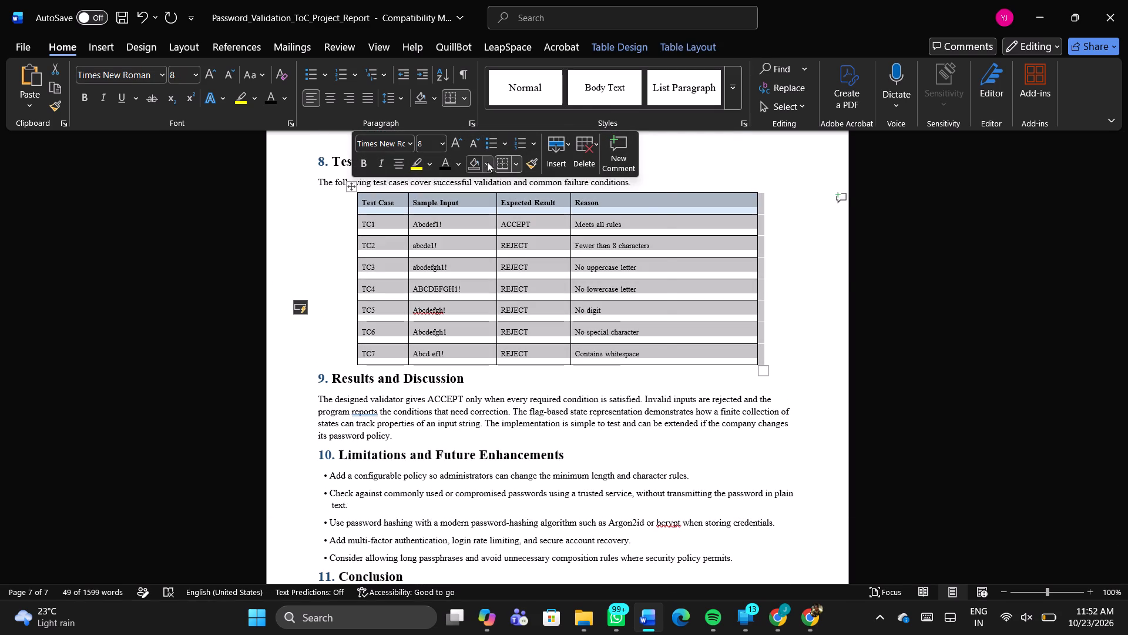
{"action": "left_click", "coordinate": [485, 168]}
{"action": "left_click", "coordinate": [508, 410]}
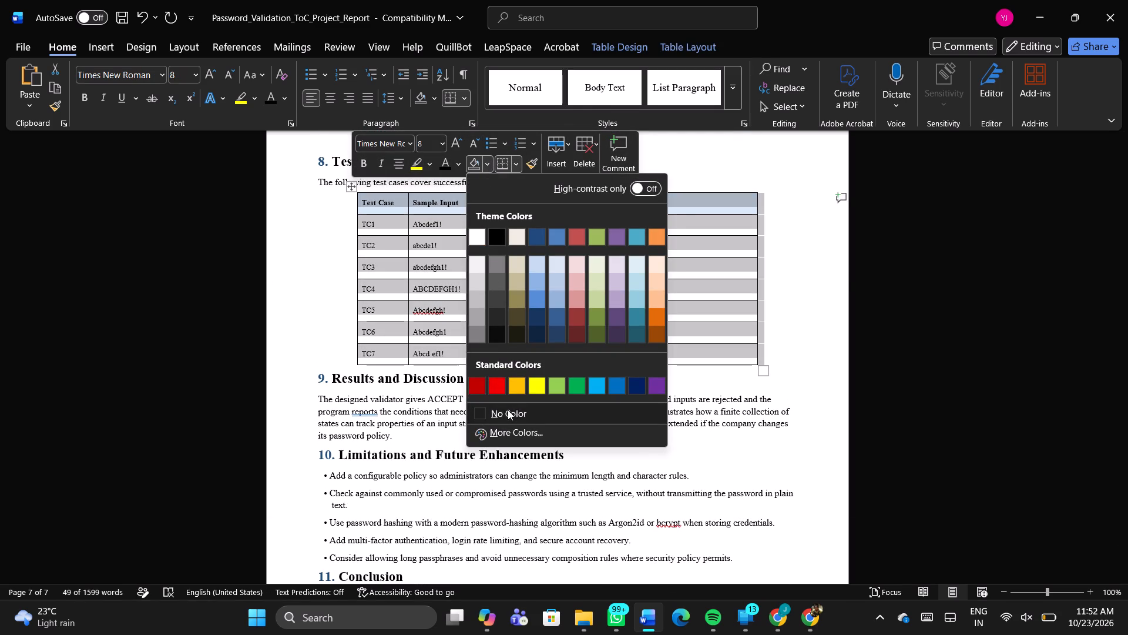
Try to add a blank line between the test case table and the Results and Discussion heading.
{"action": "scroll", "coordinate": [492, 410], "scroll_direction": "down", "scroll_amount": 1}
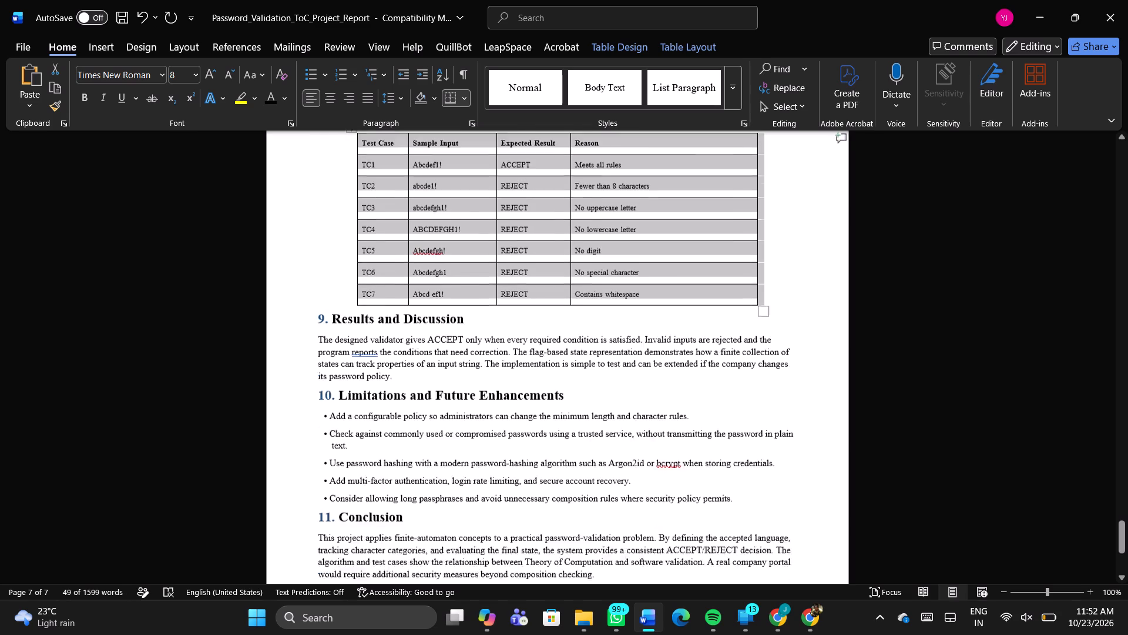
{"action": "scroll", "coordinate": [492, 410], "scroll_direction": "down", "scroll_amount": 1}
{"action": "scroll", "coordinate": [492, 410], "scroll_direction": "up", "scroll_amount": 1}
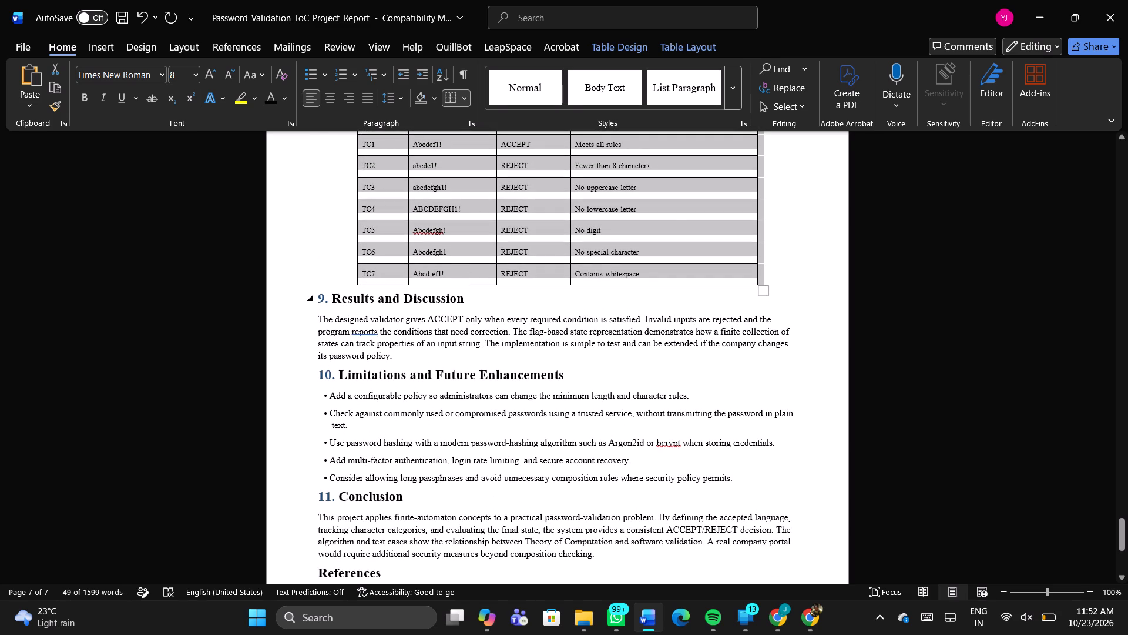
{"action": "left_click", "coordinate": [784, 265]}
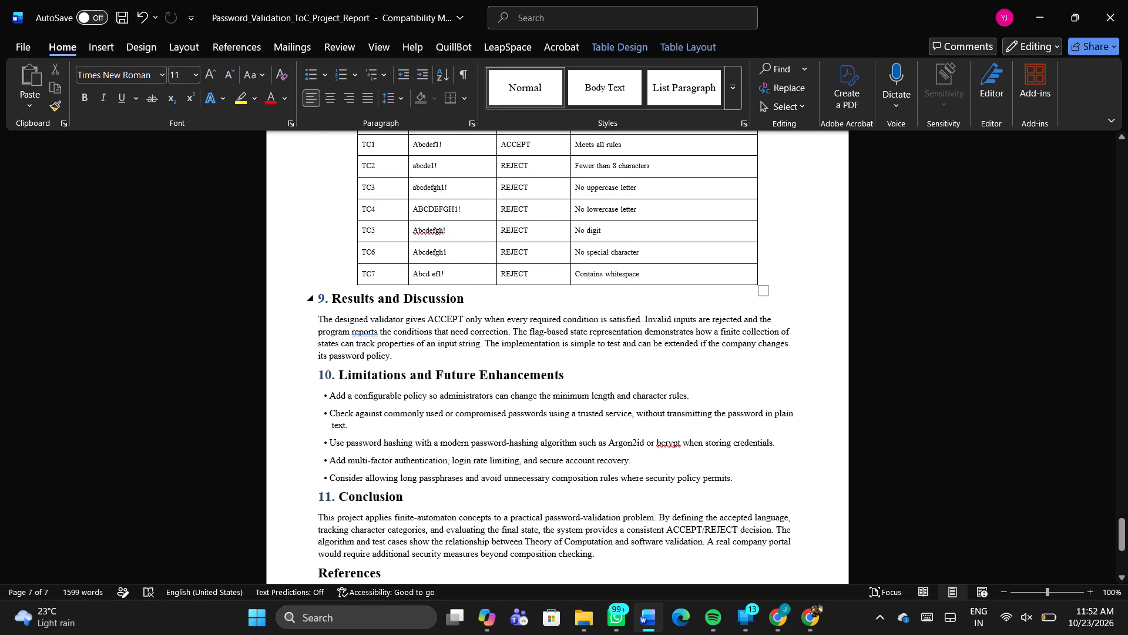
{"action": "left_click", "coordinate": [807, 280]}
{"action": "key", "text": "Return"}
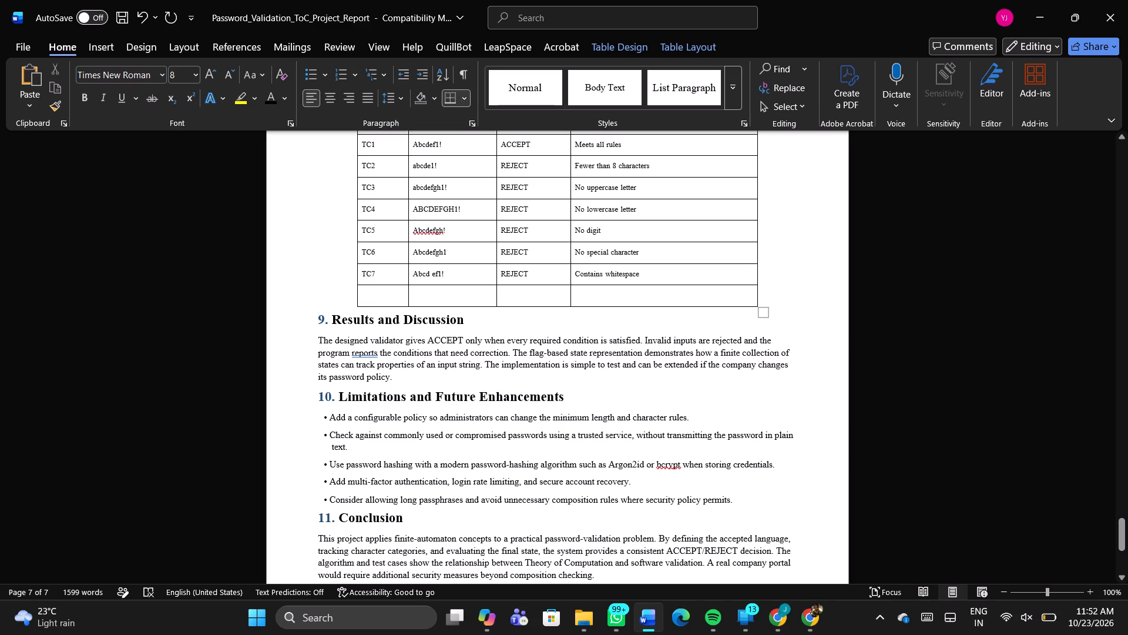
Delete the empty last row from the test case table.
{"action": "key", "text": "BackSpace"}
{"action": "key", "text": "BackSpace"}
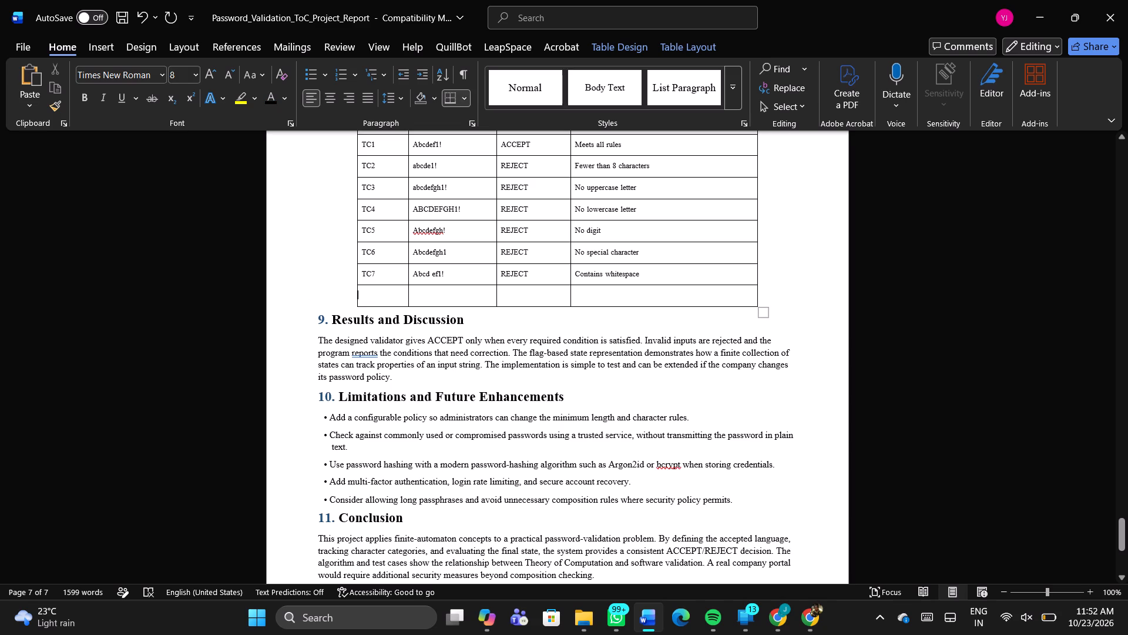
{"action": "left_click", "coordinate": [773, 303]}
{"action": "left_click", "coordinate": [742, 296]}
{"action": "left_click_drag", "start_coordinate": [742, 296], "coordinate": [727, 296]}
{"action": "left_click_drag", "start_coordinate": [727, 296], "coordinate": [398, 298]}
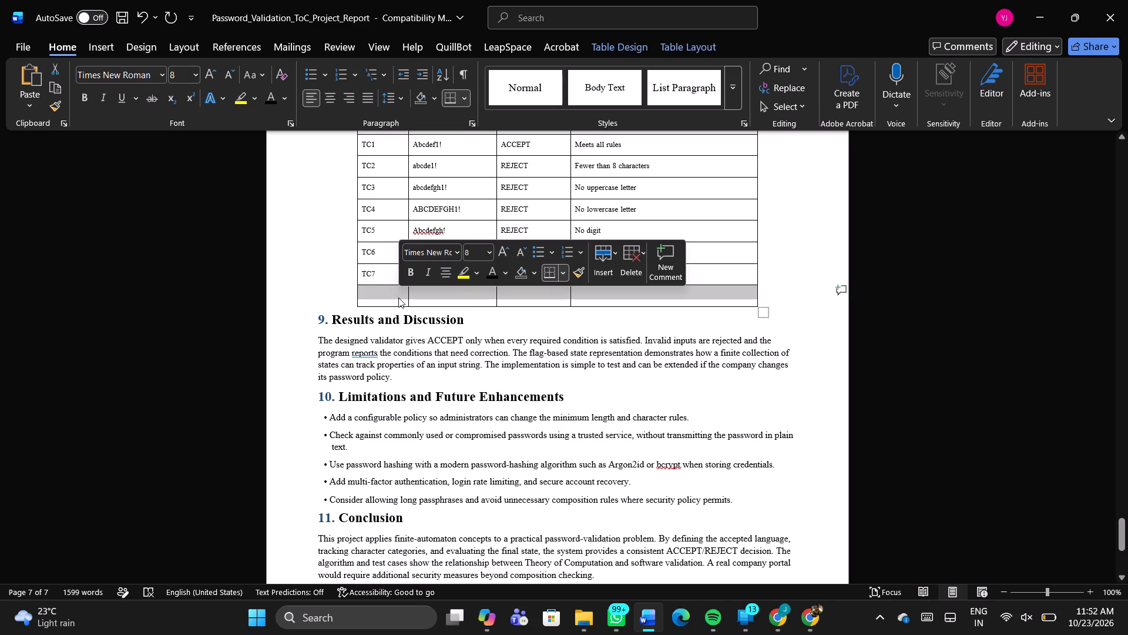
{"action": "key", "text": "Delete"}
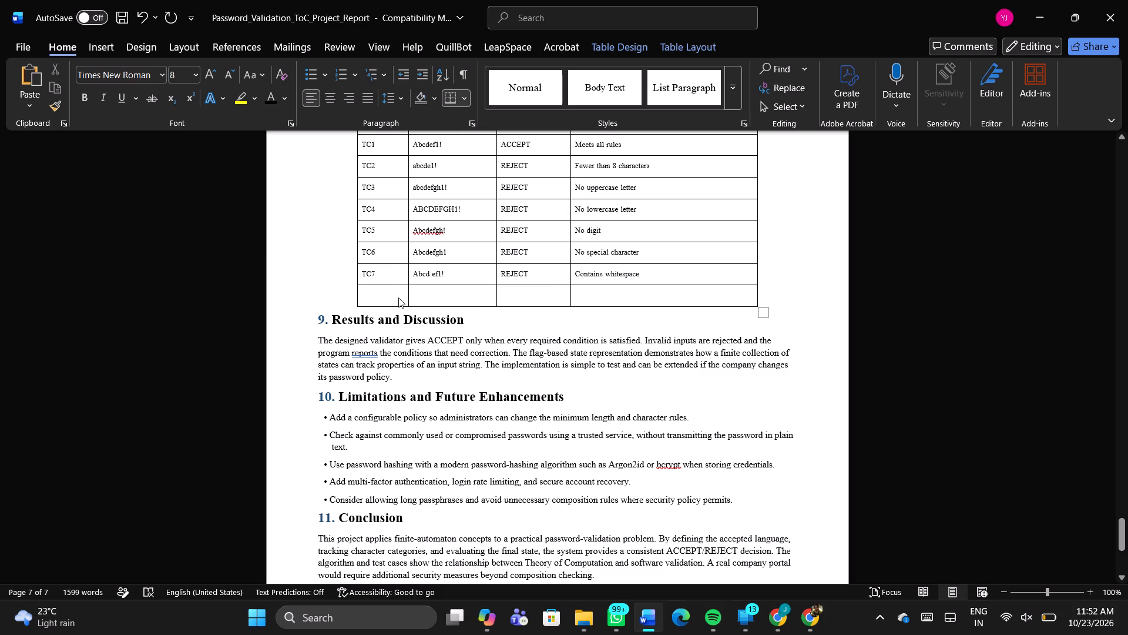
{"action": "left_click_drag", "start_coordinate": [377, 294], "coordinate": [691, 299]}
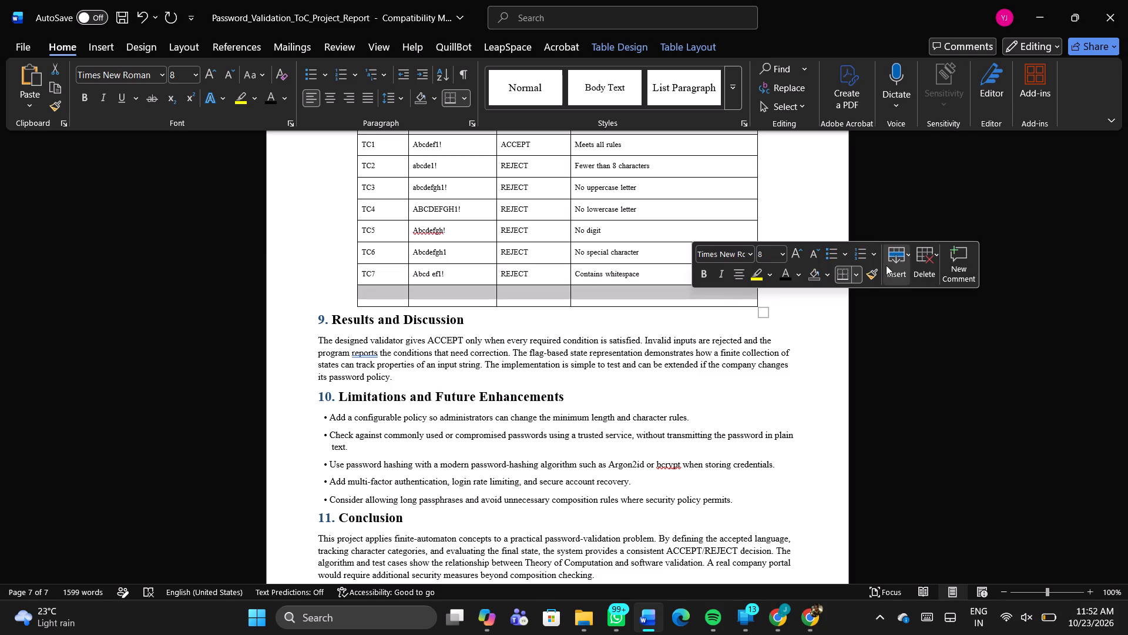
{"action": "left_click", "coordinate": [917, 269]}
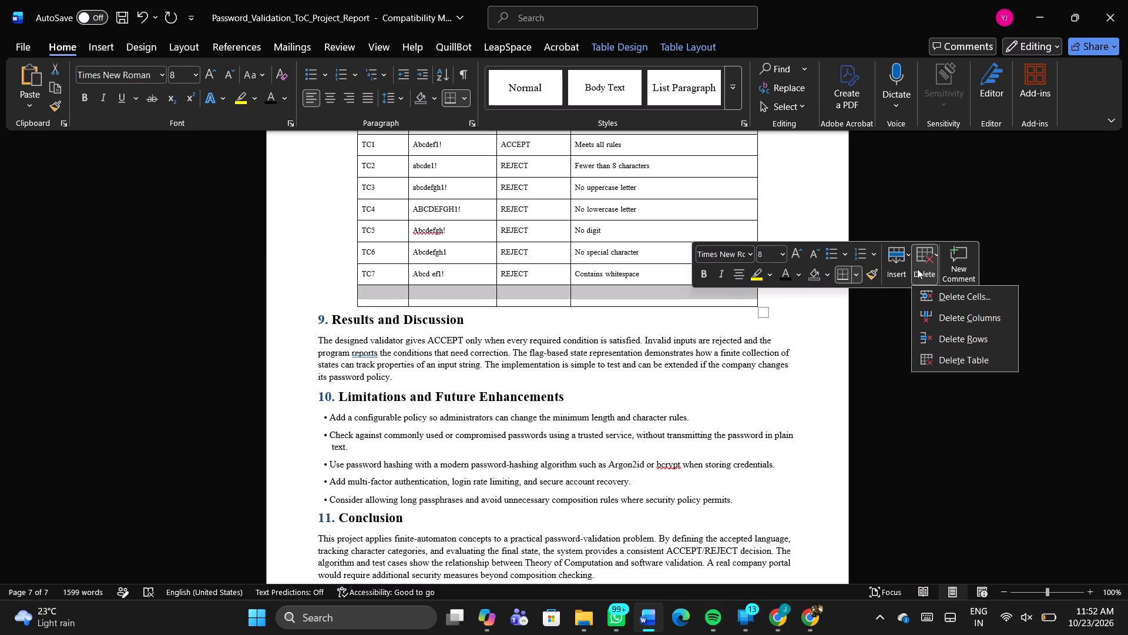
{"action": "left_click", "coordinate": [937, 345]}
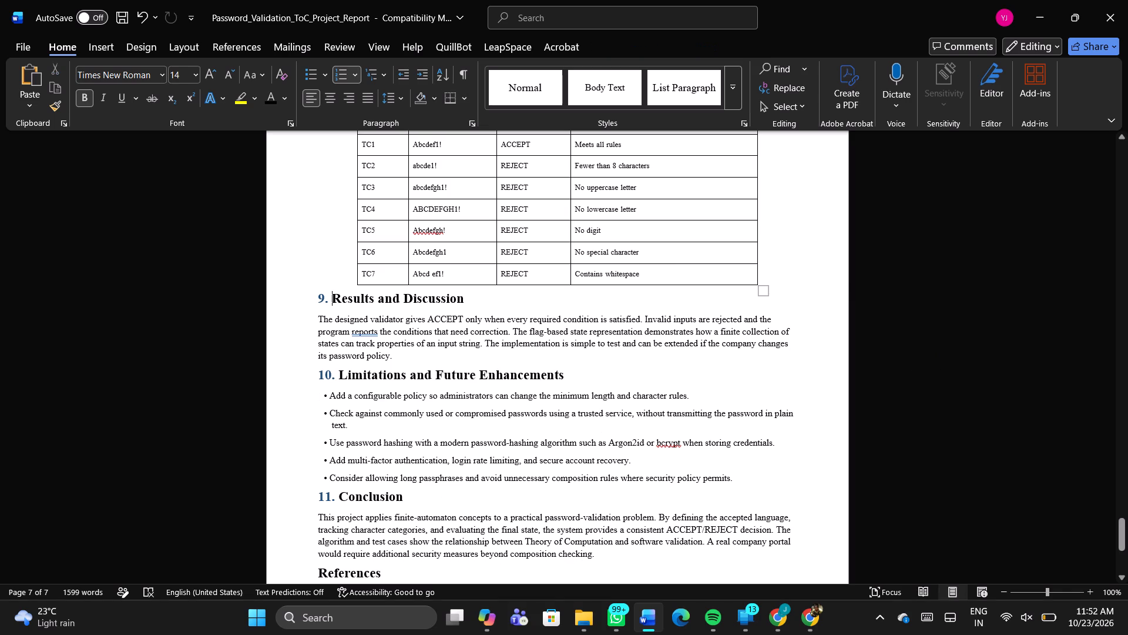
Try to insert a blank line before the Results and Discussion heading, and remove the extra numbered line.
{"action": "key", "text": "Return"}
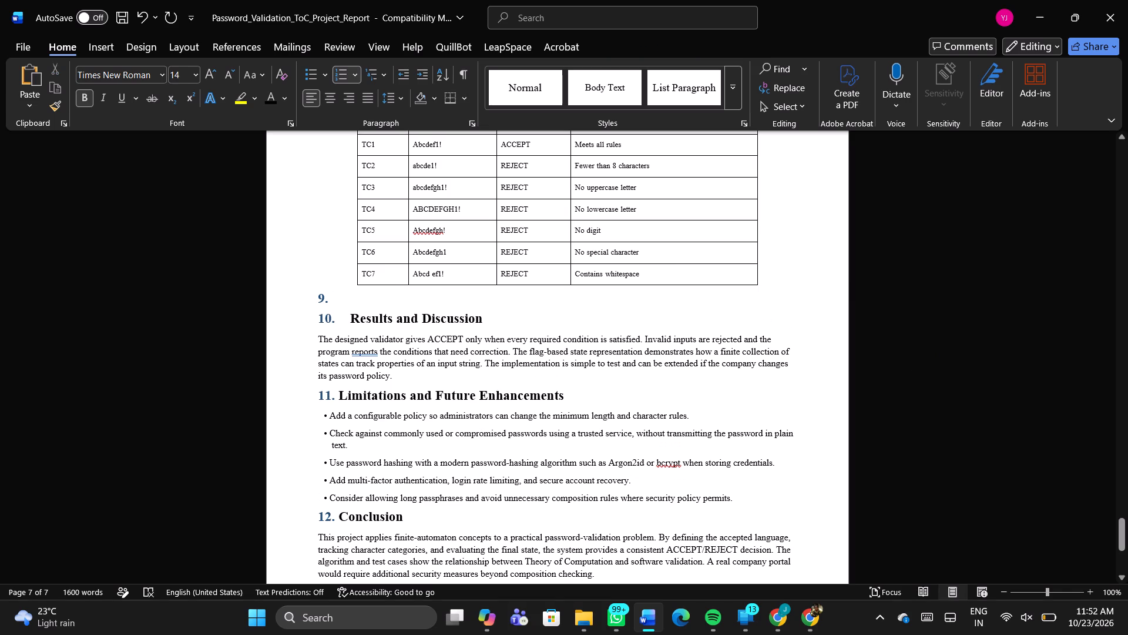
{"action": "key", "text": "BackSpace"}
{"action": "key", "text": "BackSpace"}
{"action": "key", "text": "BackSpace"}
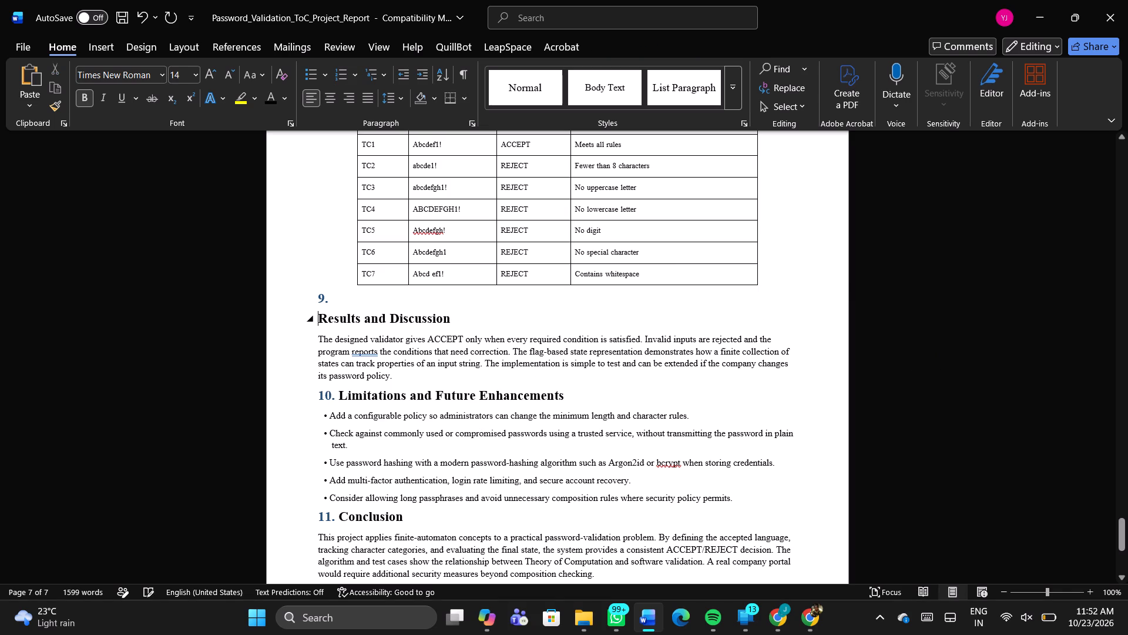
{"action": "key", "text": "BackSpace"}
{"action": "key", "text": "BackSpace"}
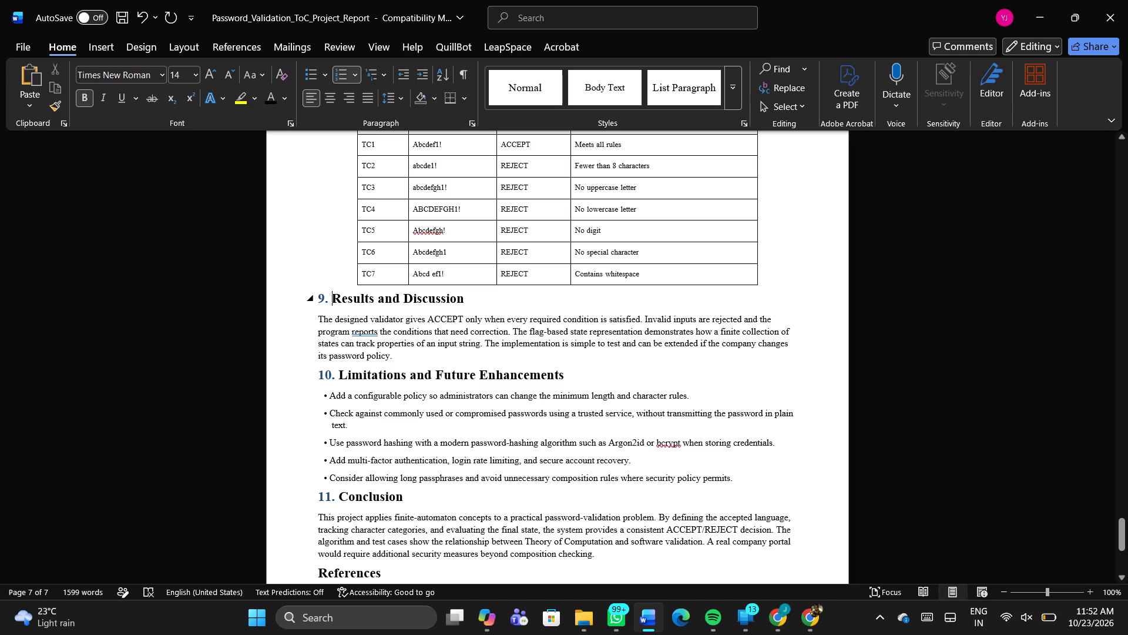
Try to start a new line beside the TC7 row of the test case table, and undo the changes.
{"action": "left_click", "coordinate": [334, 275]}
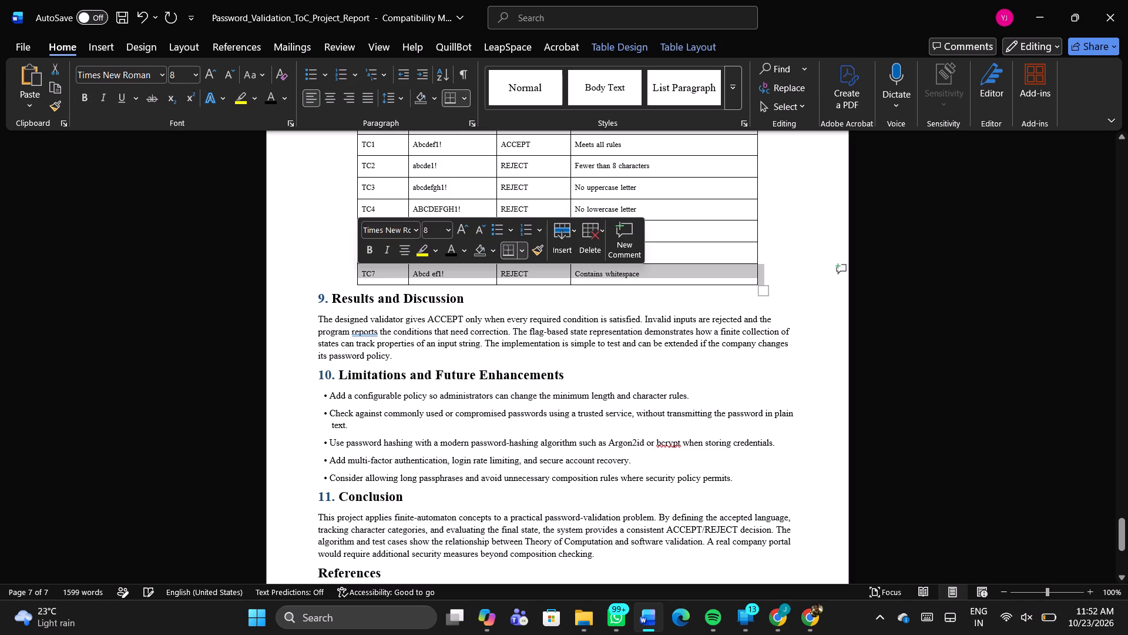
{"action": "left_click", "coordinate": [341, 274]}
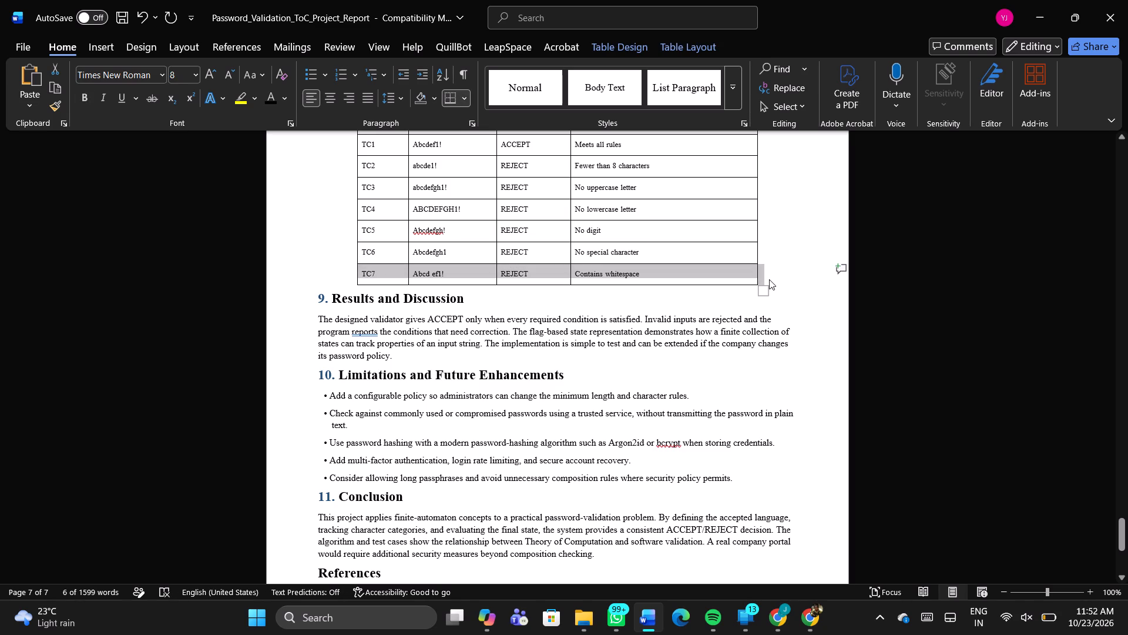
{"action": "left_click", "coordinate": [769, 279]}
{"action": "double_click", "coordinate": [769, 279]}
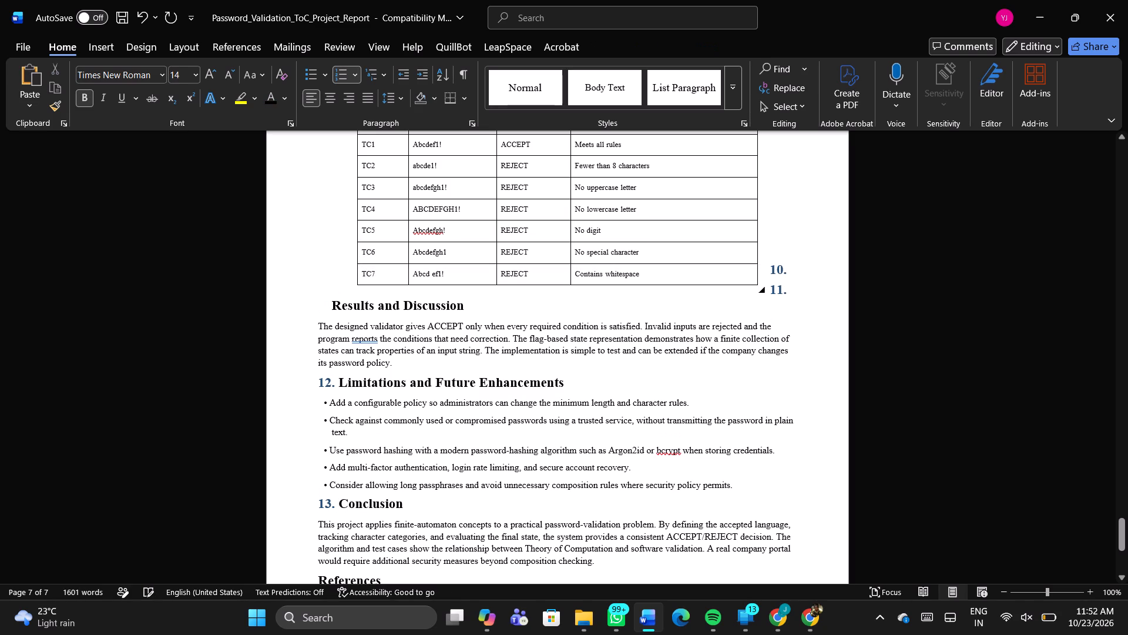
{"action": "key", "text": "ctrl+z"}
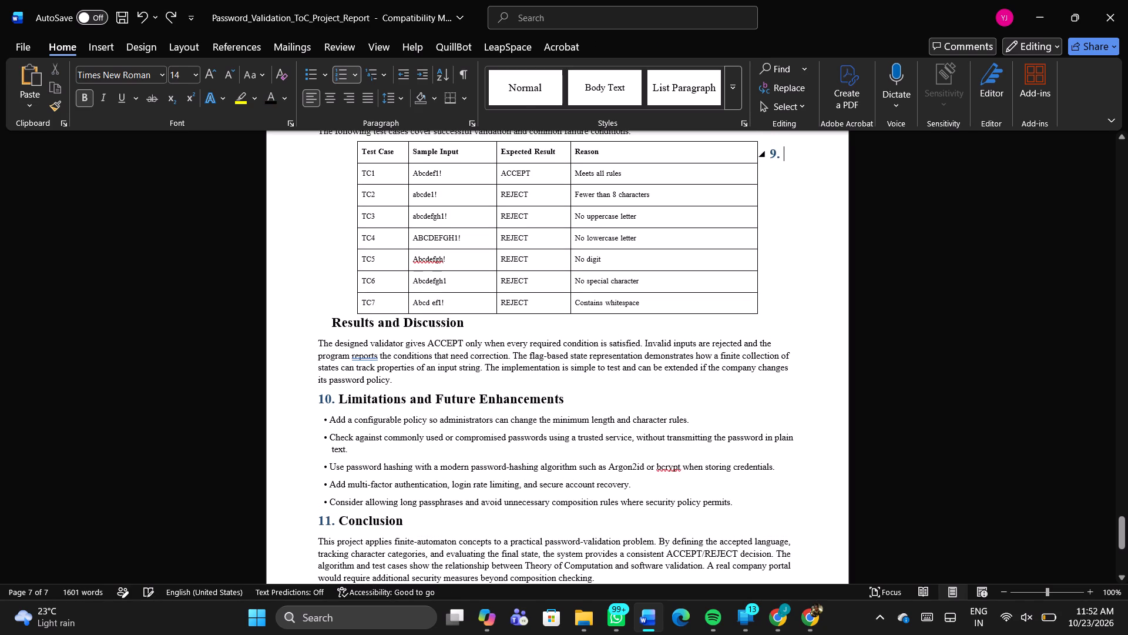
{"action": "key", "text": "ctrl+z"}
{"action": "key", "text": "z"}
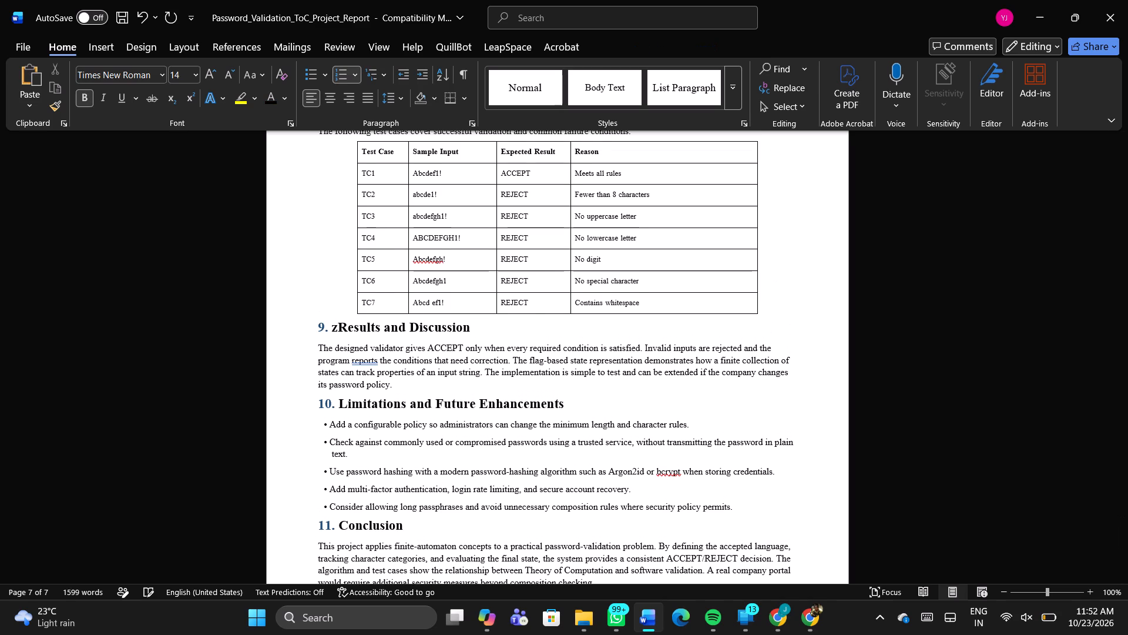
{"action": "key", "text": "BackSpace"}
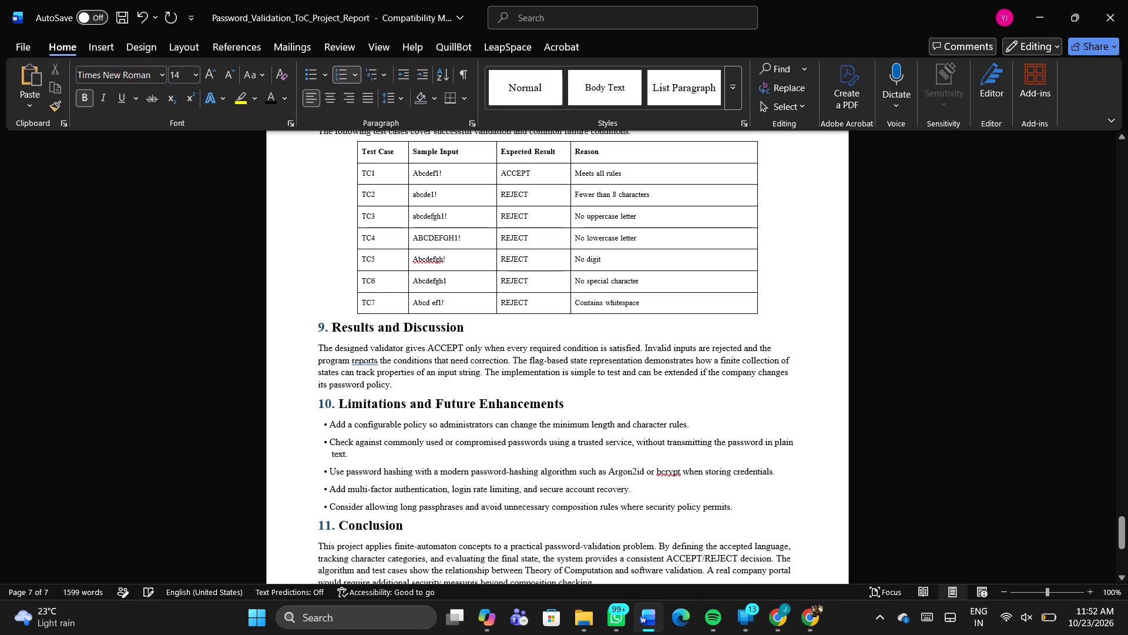
Insert an unbulleted blank line before each of the Limitations and Future Enhancements, Conclusion and References headings.
{"action": "left_click", "coordinate": [411, 393]}
{"action": "left_click", "coordinate": [393, 384]}
{"action": "key", "text": "Return"}
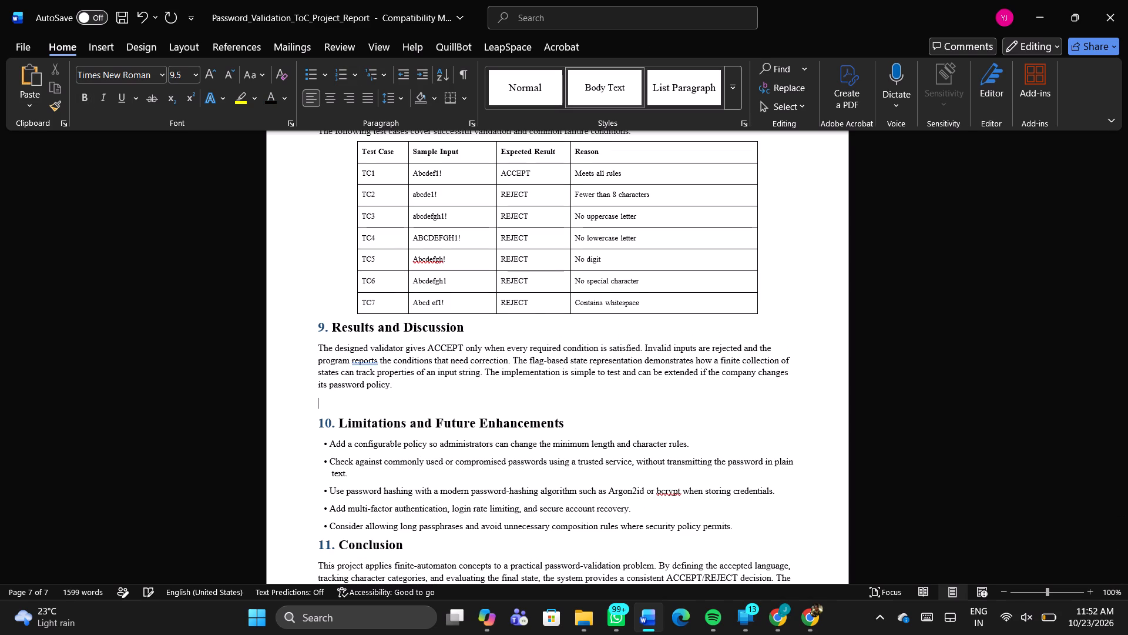
{"action": "left_click", "coordinate": [734, 526]}
{"action": "key", "text": "Return"}
{"action": "scroll", "coordinate": [734, 526], "scroll_direction": "down", "scroll_amount": 1}
{"action": "key", "text": "BackSpace"}
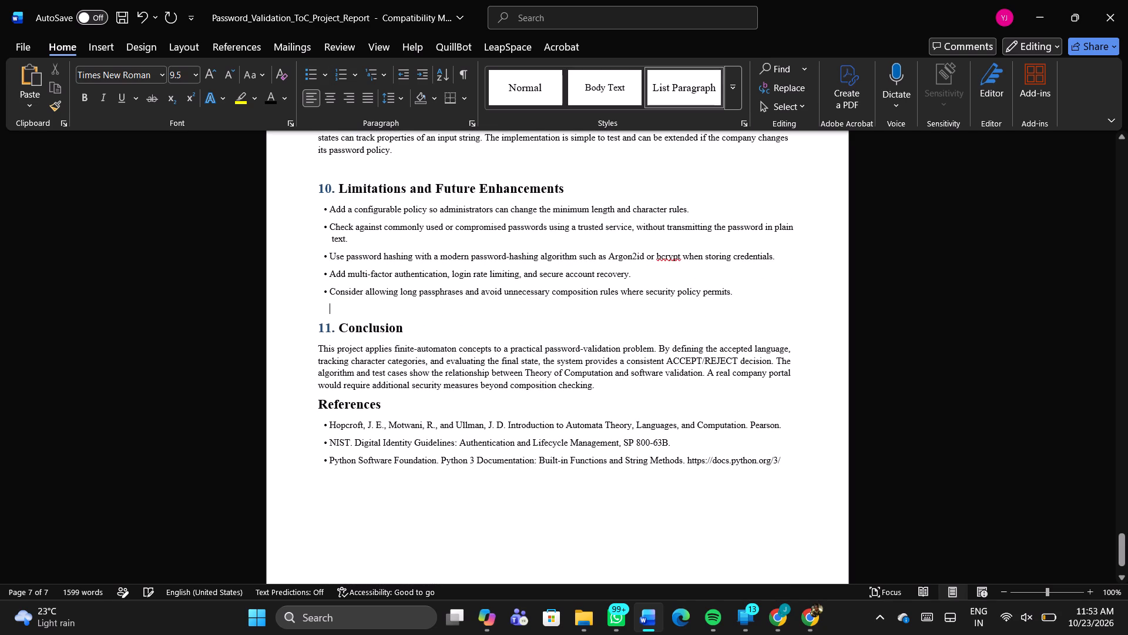
{"action": "left_click", "coordinate": [600, 387]}
{"action": "key", "text": "Return"}
{"action": "scroll", "coordinate": [600, 387], "scroll_direction": "down", "scroll_amount": 6}
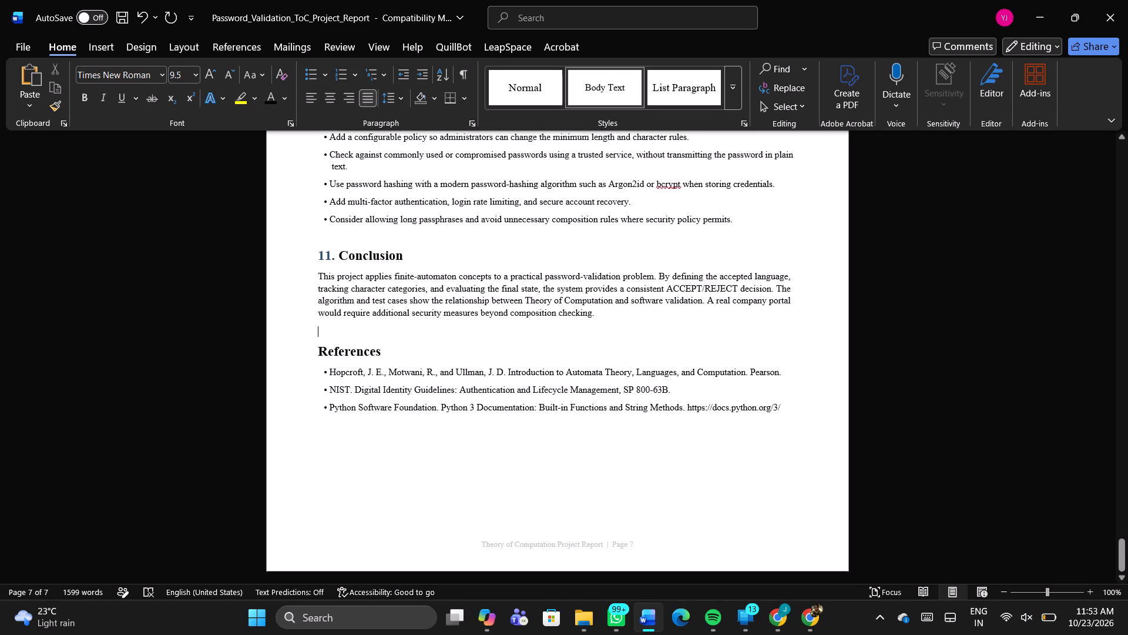
Look back through the report up to the cover page to check the section spacing and tables.
{"action": "scroll", "coordinate": [600, 387], "scroll_direction": "up", "scroll_amount": 19}
{"action": "scroll", "coordinate": [600, 387], "scroll_direction": "up", "scroll_amount": 8}
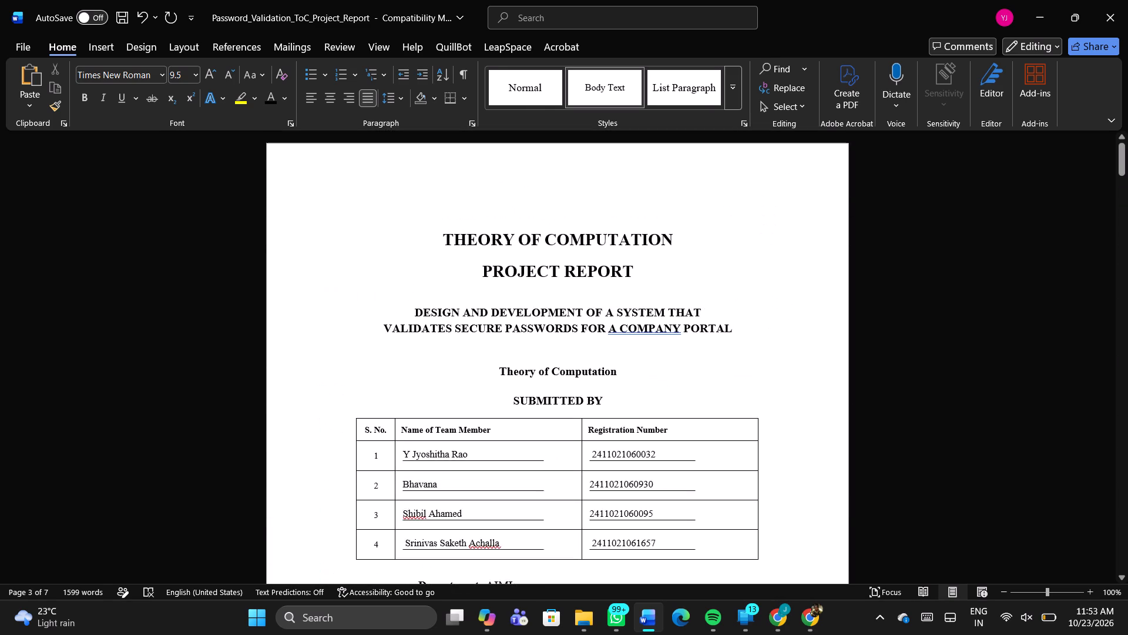
{"action": "scroll", "coordinate": [600, 387], "scroll_direction": "down", "scroll_amount": 6}
{"action": "scroll", "coordinate": [600, 387], "scroll_direction": "up", "scroll_amount": 5}
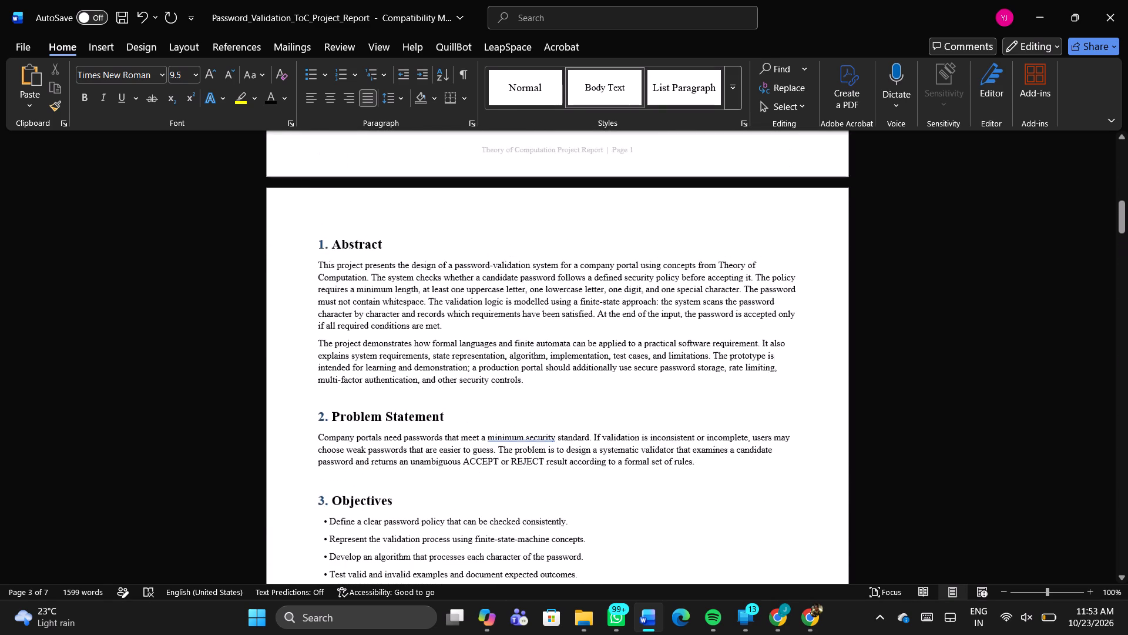
Try to remove the line beneath the first team member's name in the cover page table using the paragraph border options.
{"action": "scroll", "coordinate": [600, 387], "scroll_direction": "up", "scroll_amount": 3}
{"action": "left_click", "coordinate": [487, 456]}
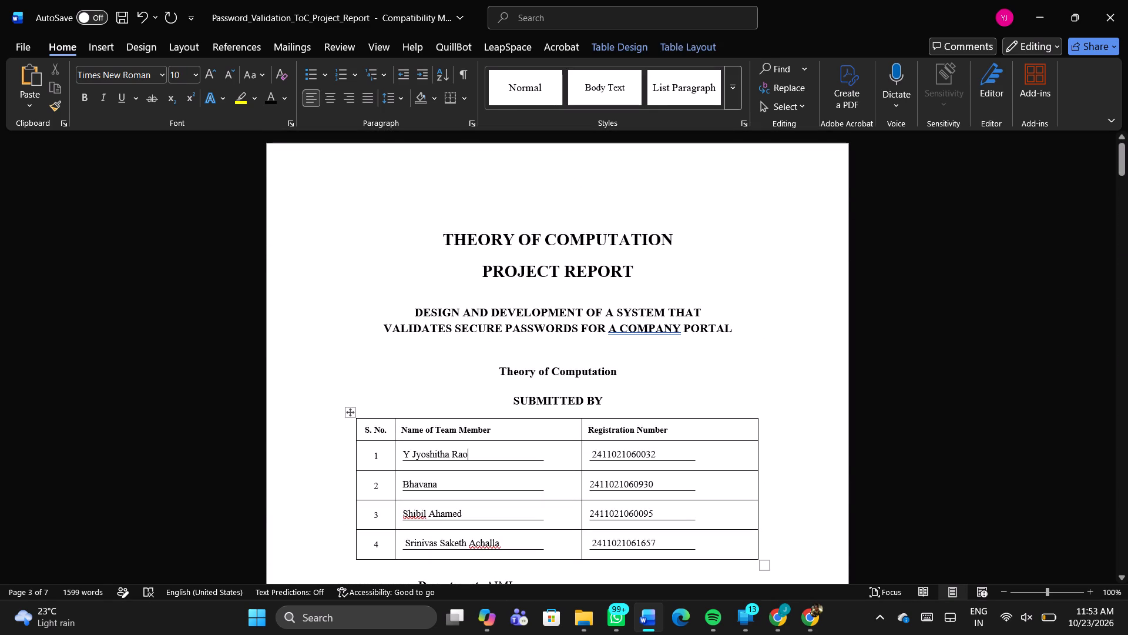
{"action": "left_click", "coordinate": [489, 457]}
{"action": "left_click", "coordinate": [489, 457]}
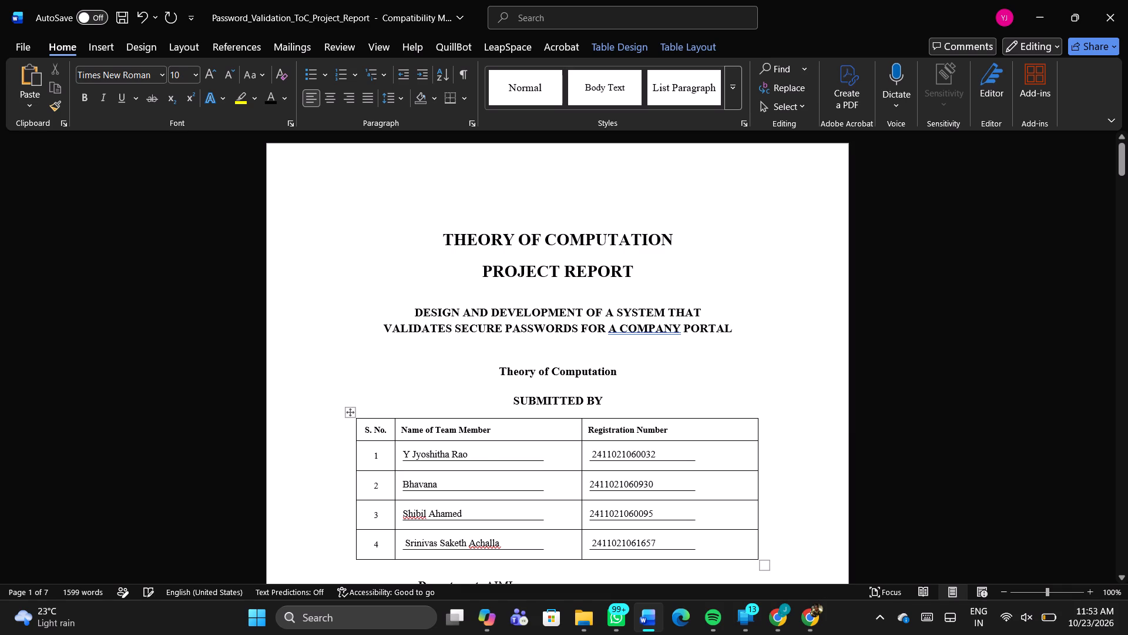
{"action": "left_click_drag", "start_coordinate": [544, 460], "coordinate": [497, 456]}
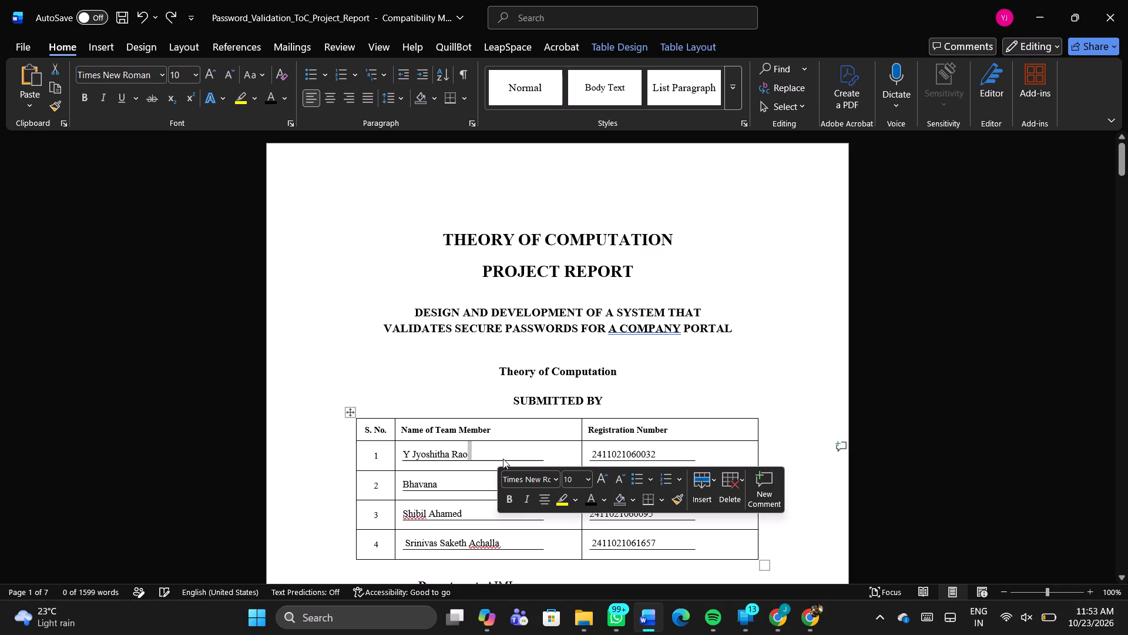
{"action": "left_click", "coordinate": [649, 507]}
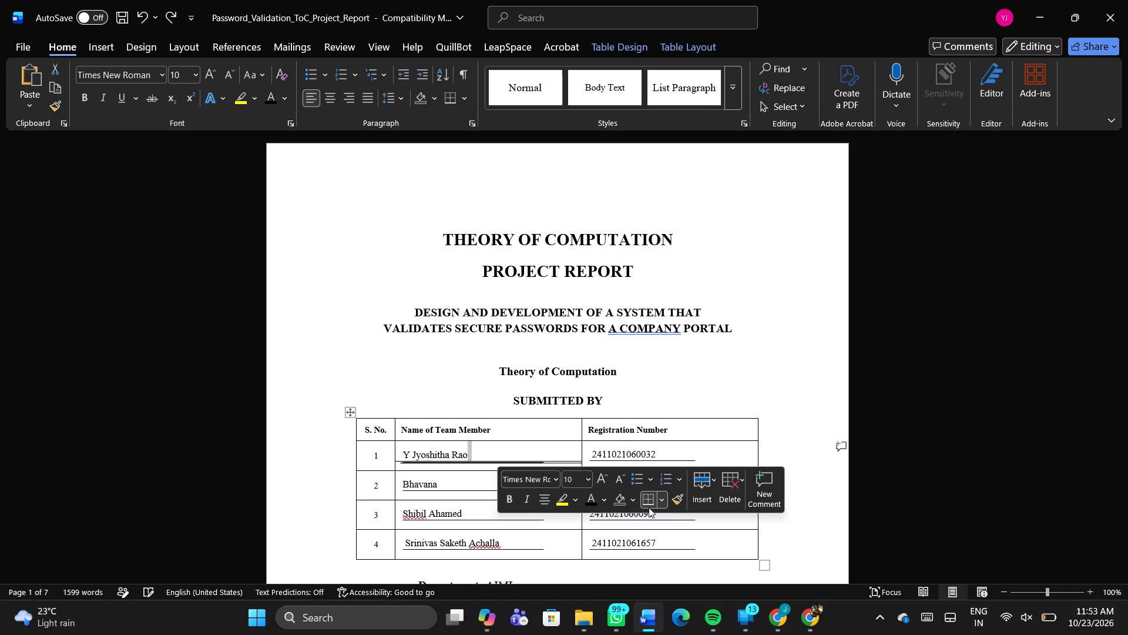
{"action": "left_click", "coordinate": [646, 503]}
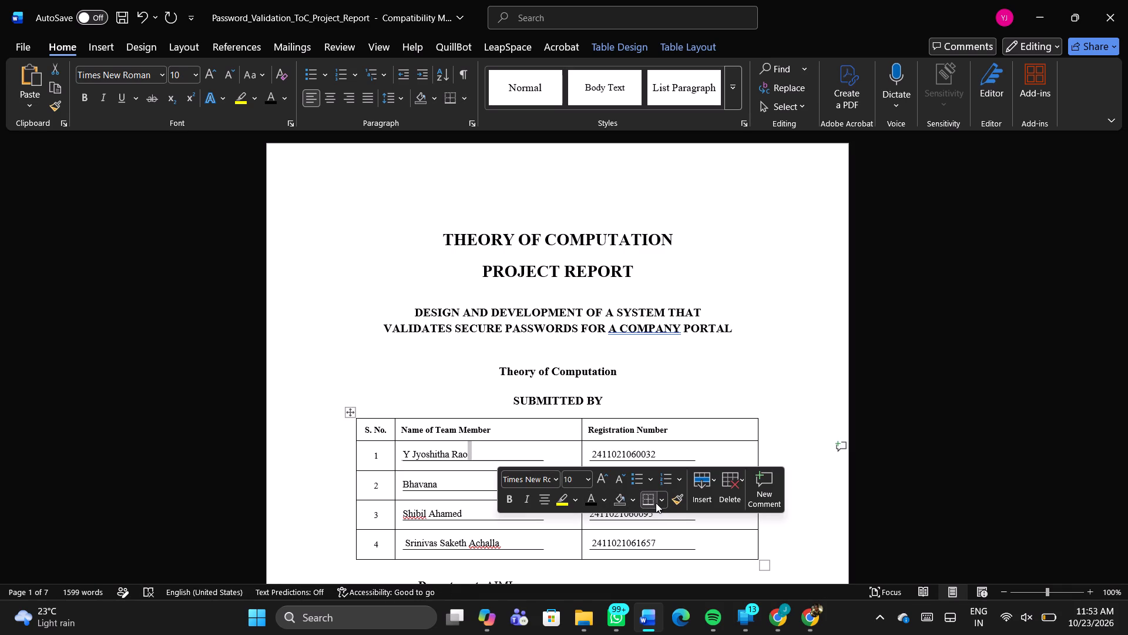
{"action": "left_click", "coordinate": [669, 503]}
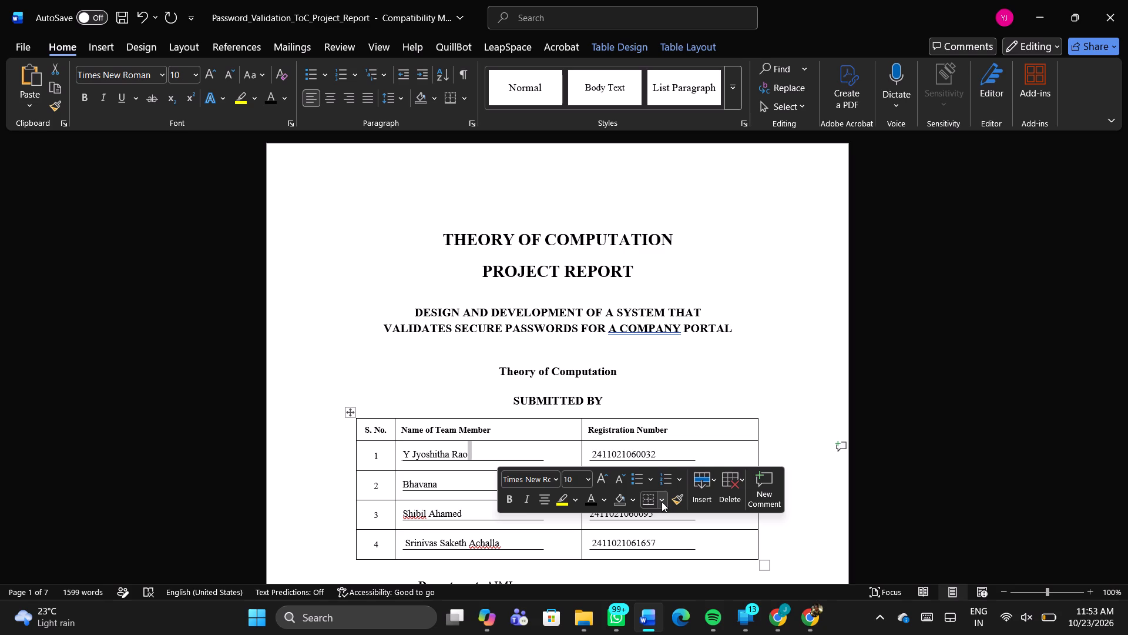
{"action": "left_click", "coordinate": [662, 502]}
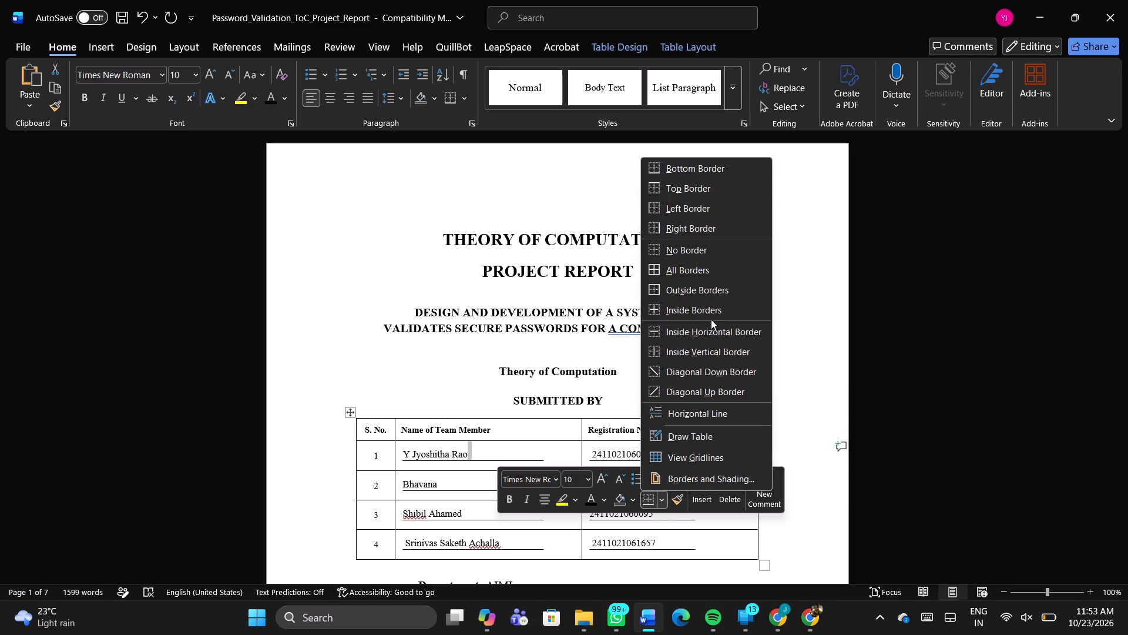
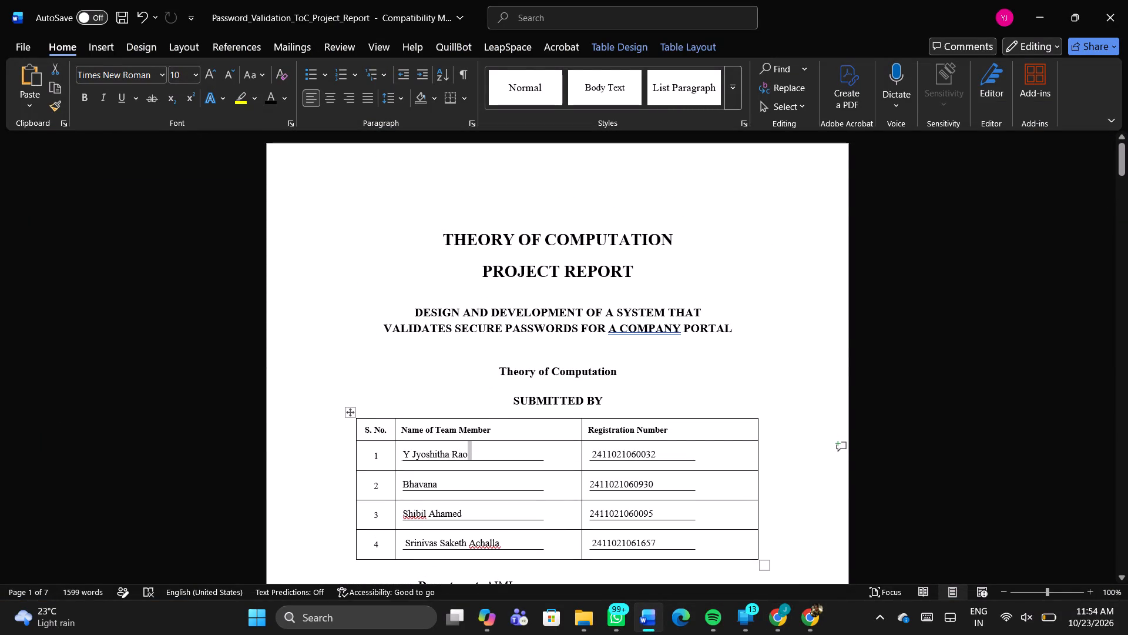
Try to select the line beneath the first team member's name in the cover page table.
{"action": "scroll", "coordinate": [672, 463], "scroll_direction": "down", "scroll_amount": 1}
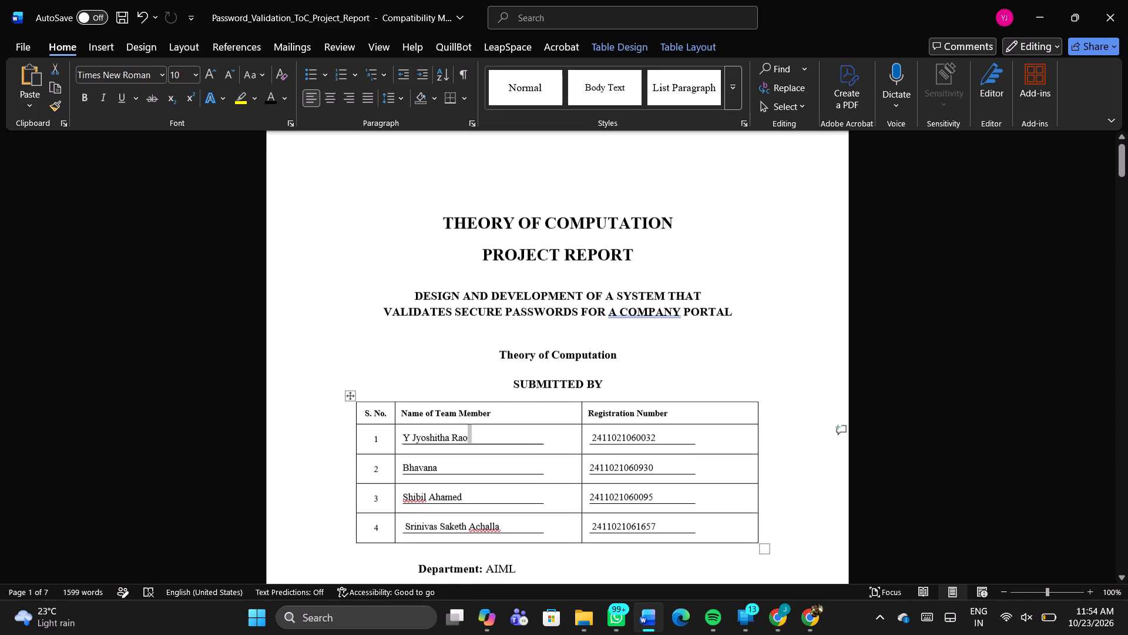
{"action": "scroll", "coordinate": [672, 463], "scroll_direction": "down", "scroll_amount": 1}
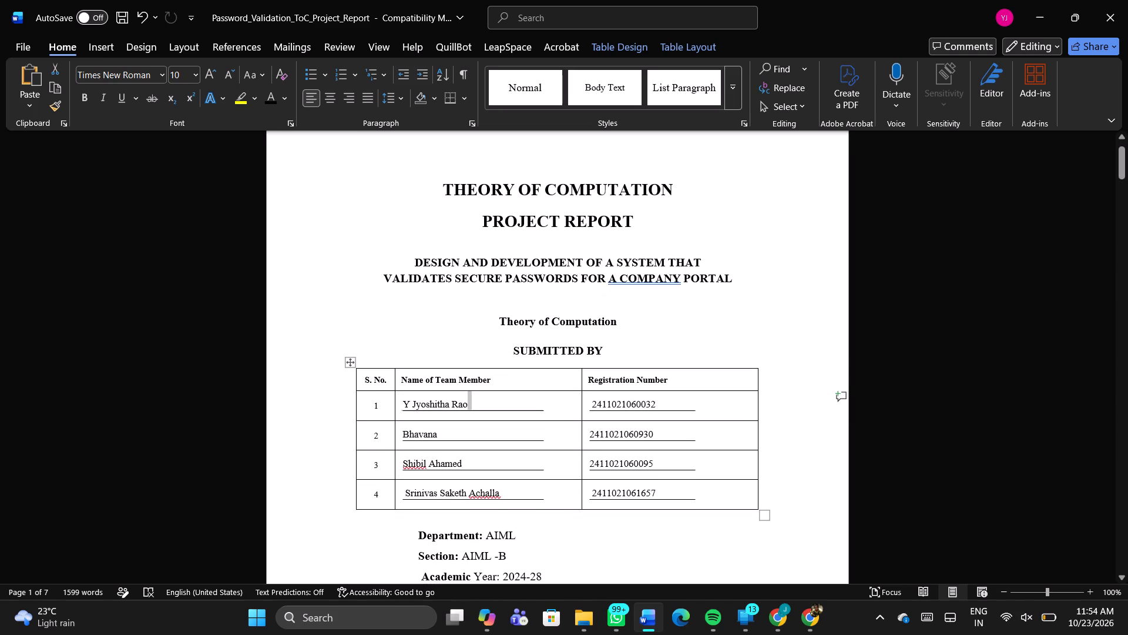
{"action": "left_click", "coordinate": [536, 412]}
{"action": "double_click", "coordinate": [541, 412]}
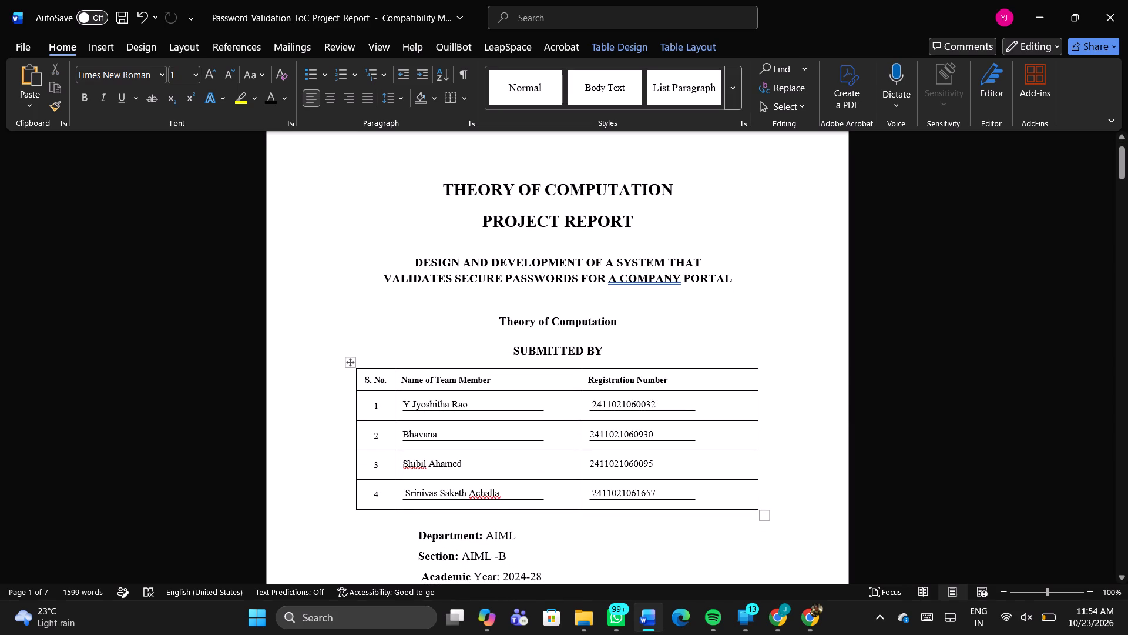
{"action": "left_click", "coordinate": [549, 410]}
Select the entire team member table on the cover page.
{"action": "left_click", "coordinate": [351, 360]}
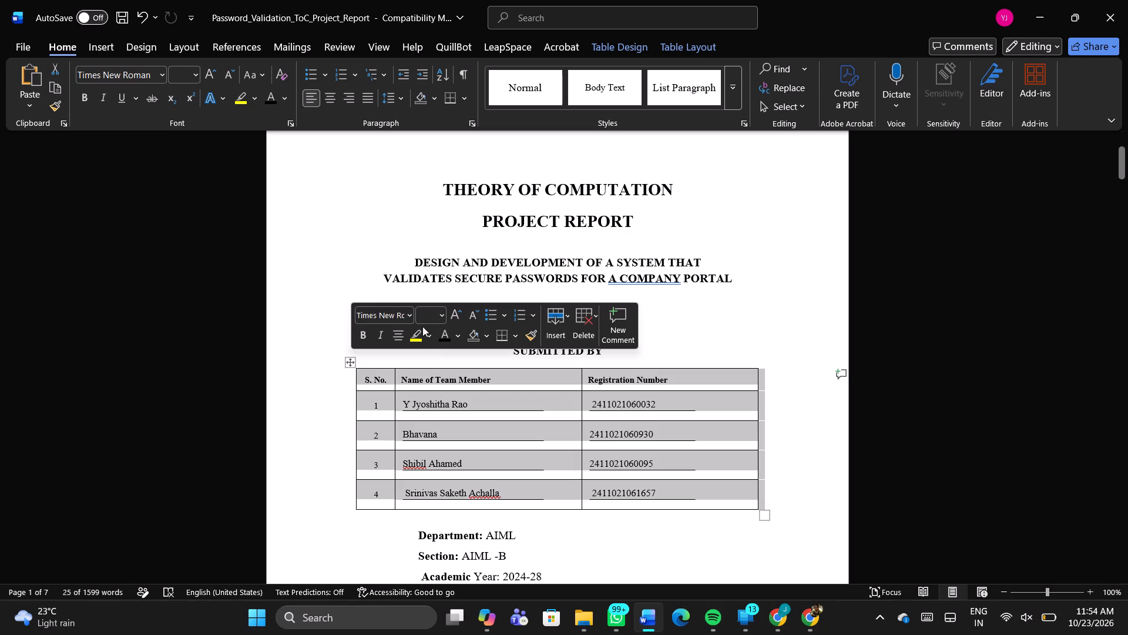
Open the border options for the selected team member table on the cover page.
{"action": "left_click", "coordinate": [518, 335]}
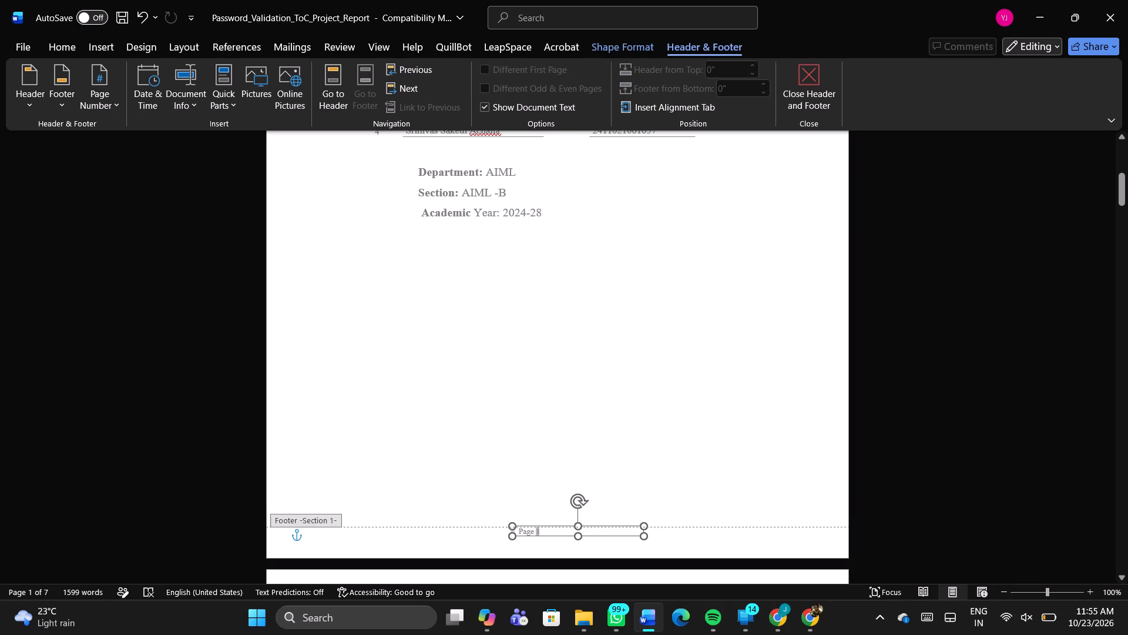
Enlarge the cover page footer's page number text box in width and height, and leave footer editing.
{"action": "left_click_drag", "start_coordinate": [512, 536], "coordinate": [502, 539]}
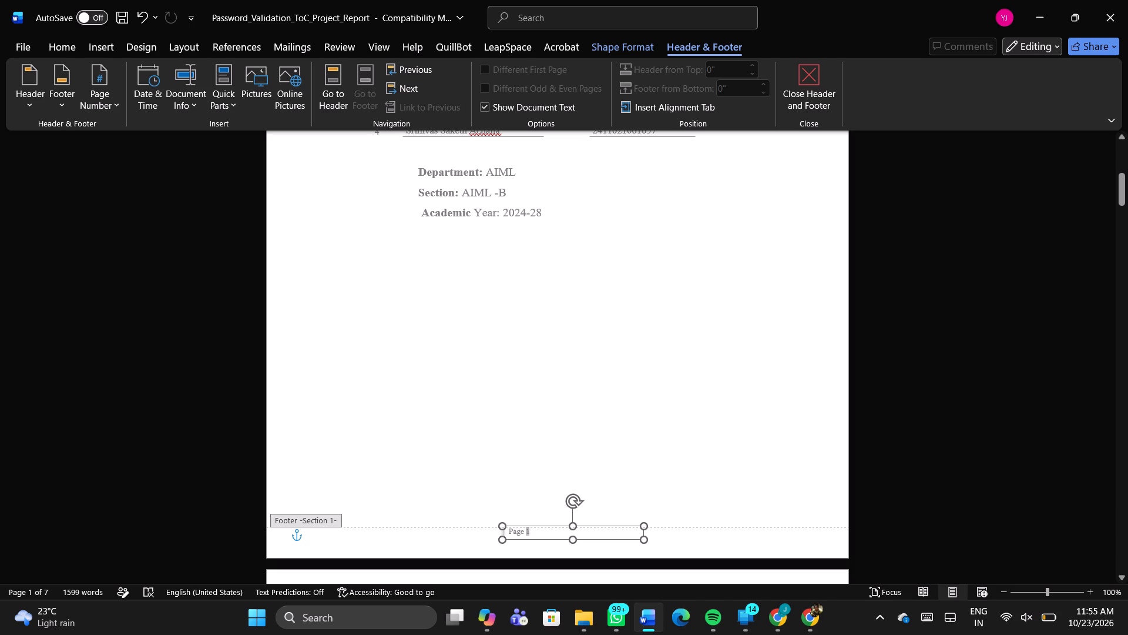
{"action": "left_click_drag", "start_coordinate": [502, 539], "coordinate": [512, 541]}
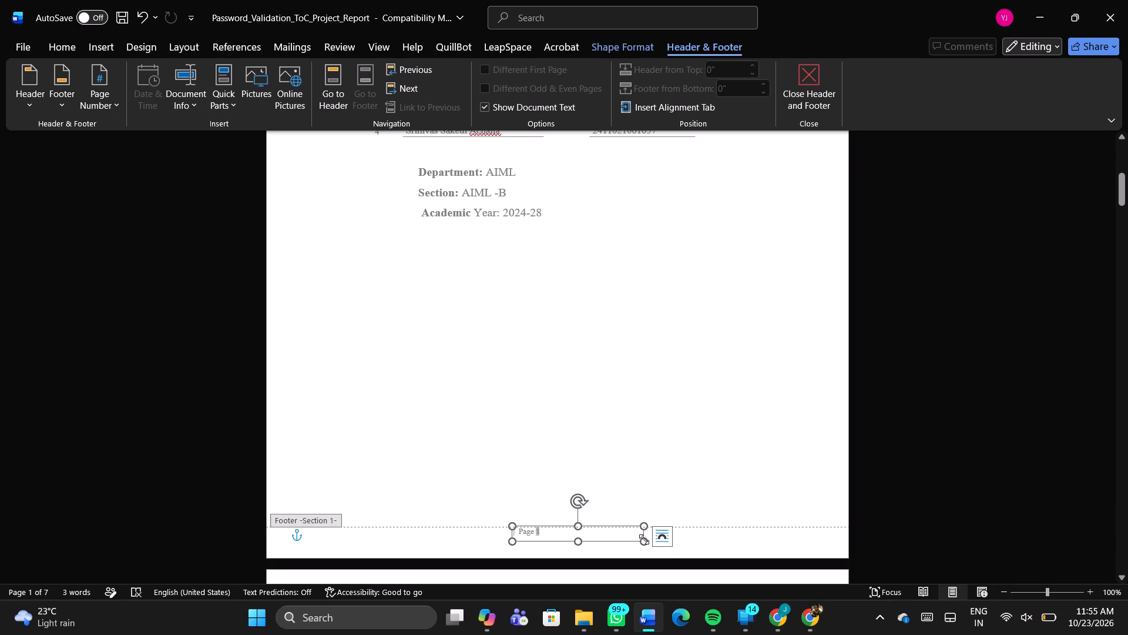
{"action": "left_click_drag", "start_coordinate": [644, 539], "coordinate": [703, 550]}
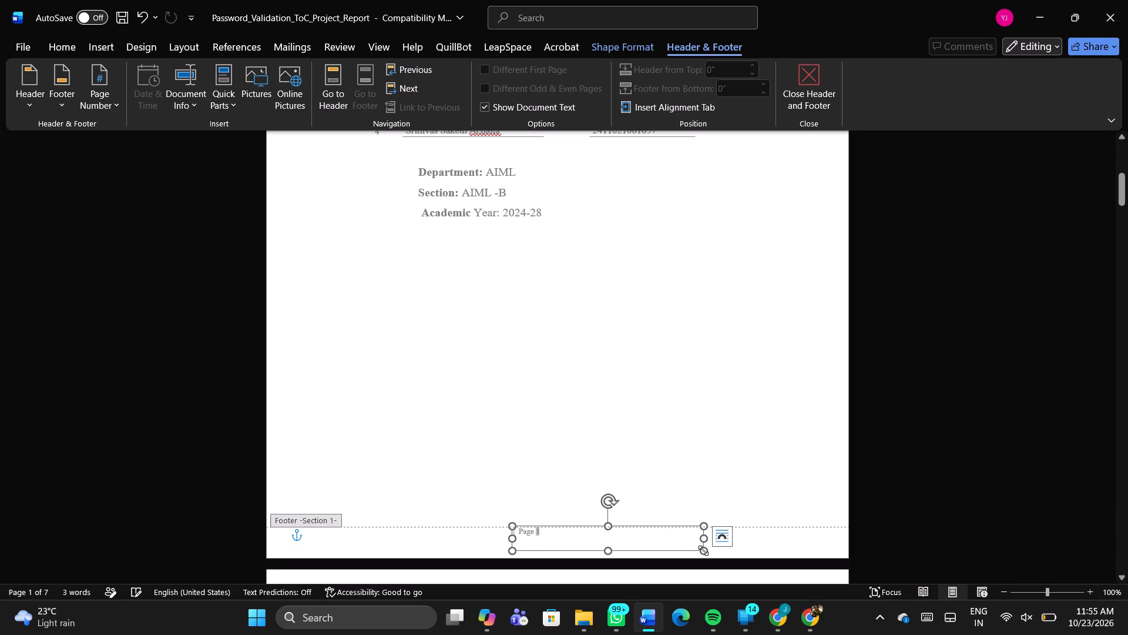
{"action": "left_click", "coordinate": [620, 459]}
{"action": "left_click", "coordinate": [620, 459]}
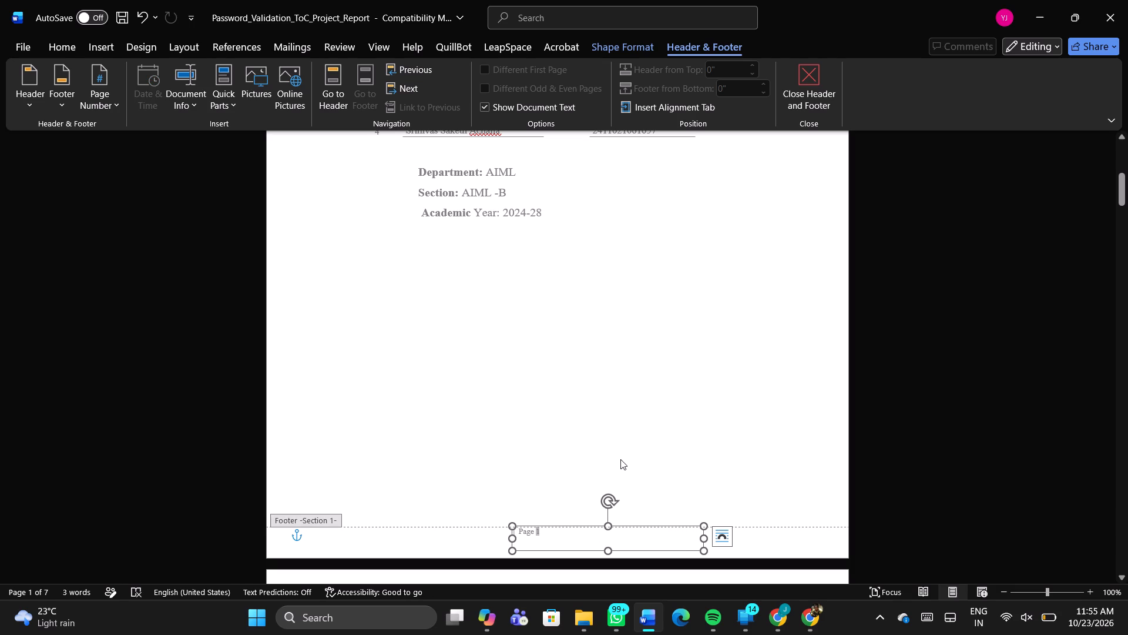
{"action": "double_click", "coordinate": [620, 459]}
Look through the report's pages to check the page numbering, section layout and test cases table.
{"action": "scroll", "coordinate": [620, 459], "scroll_direction": "down", "scroll_amount": 5}
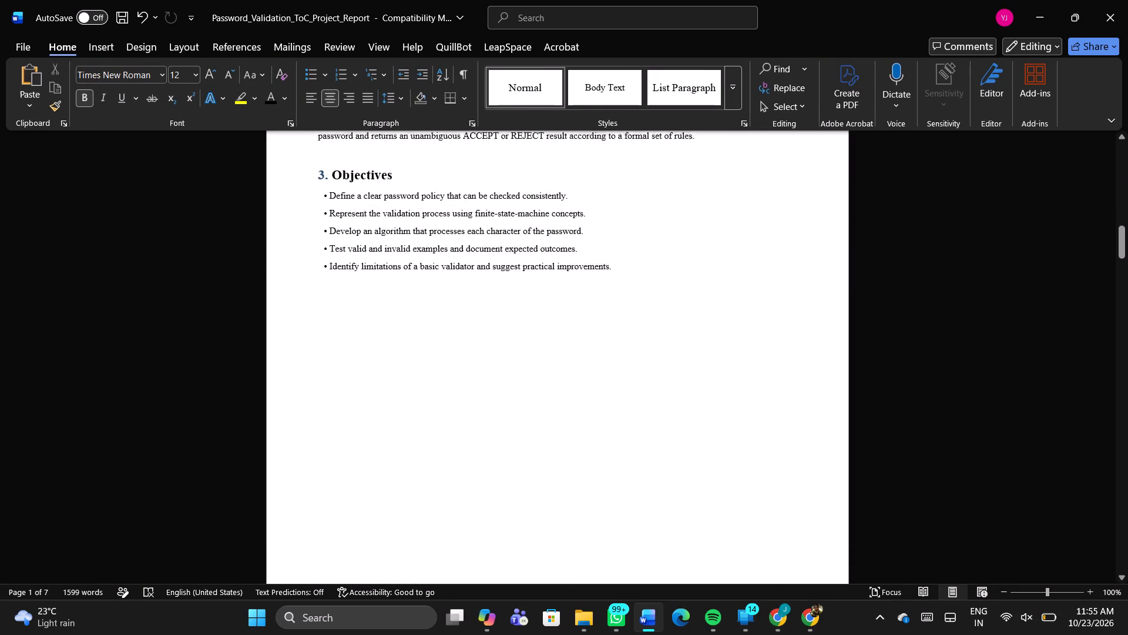
{"action": "scroll", "coordinate": [620, 459], "scroll_direction": "down", "scroll_amount": 6}
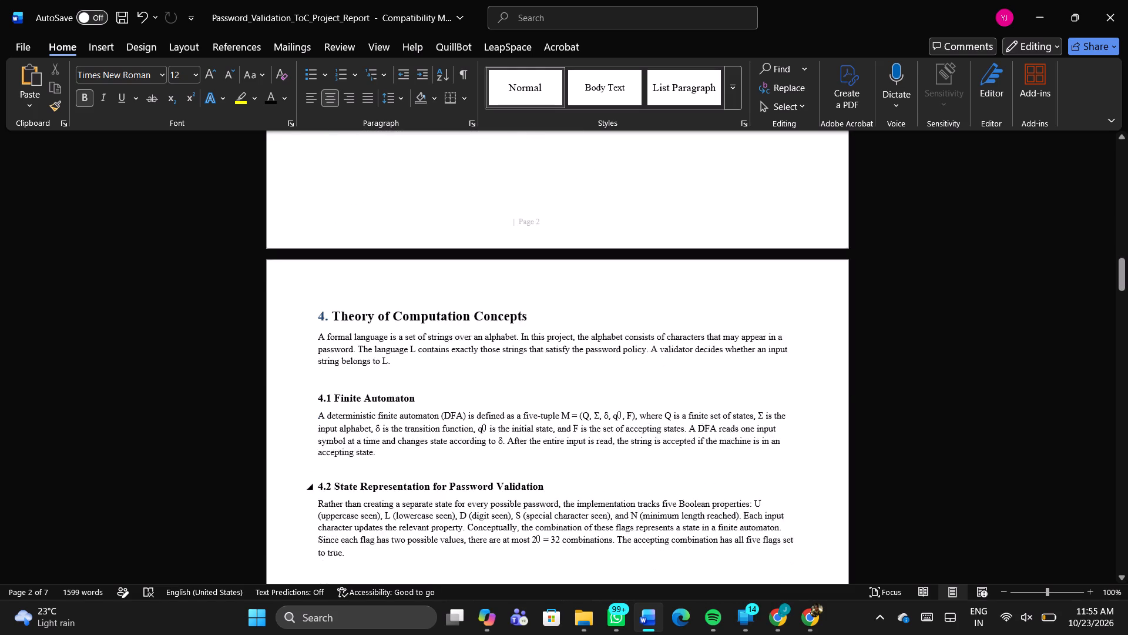
{"action": "scroll", "coordinate": [620, 459], "scroll_direction": "down", "scroll_amount": 16}
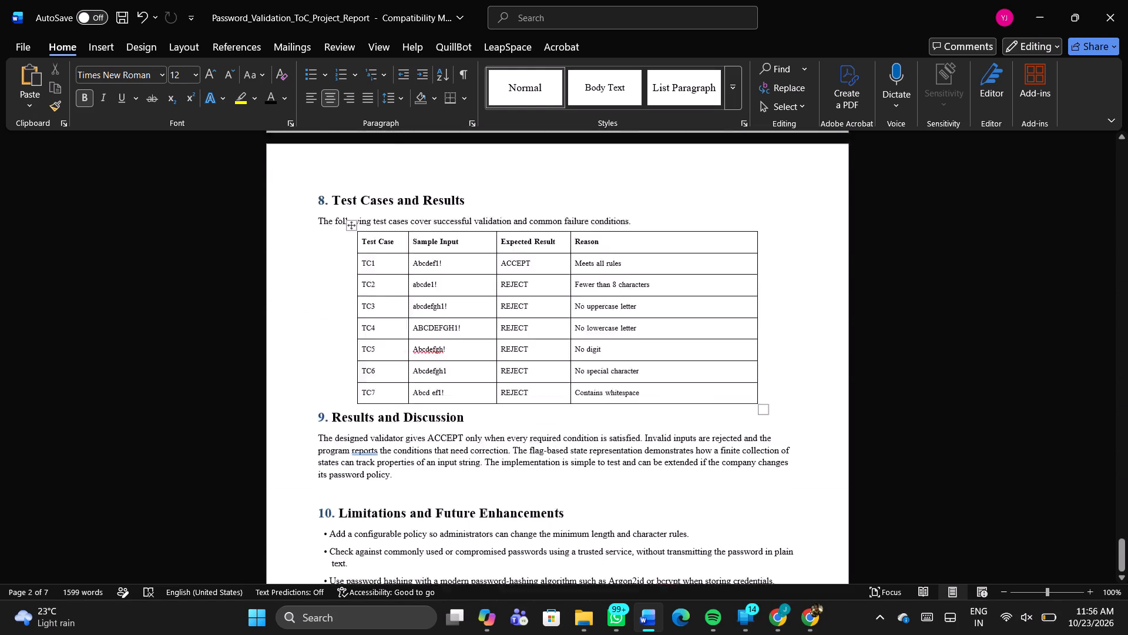
{"action": "scroll", "coordinate": [620, 459], "scroll_direction": "up", "scroll_amount": 10}
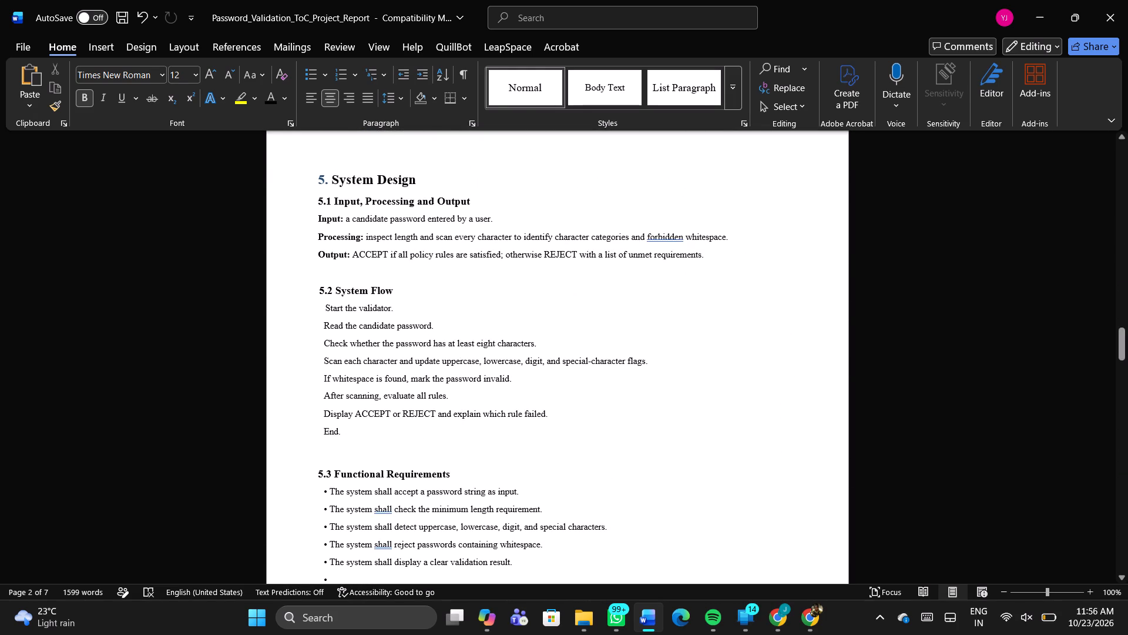
Close the report, saving the changes to Password_Validation_ToC_Project_Report in the Downloads folder.
{"action": "left_click", "coordinate": [1119, 26]}
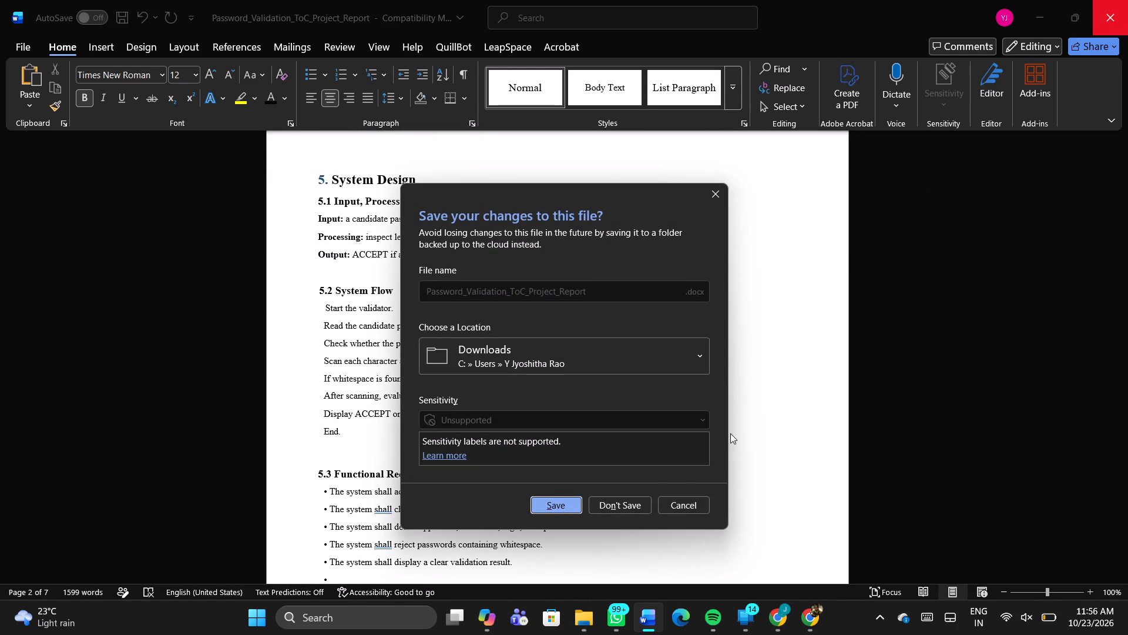
{"action": "left_click", "coordinate": [552, 516]}
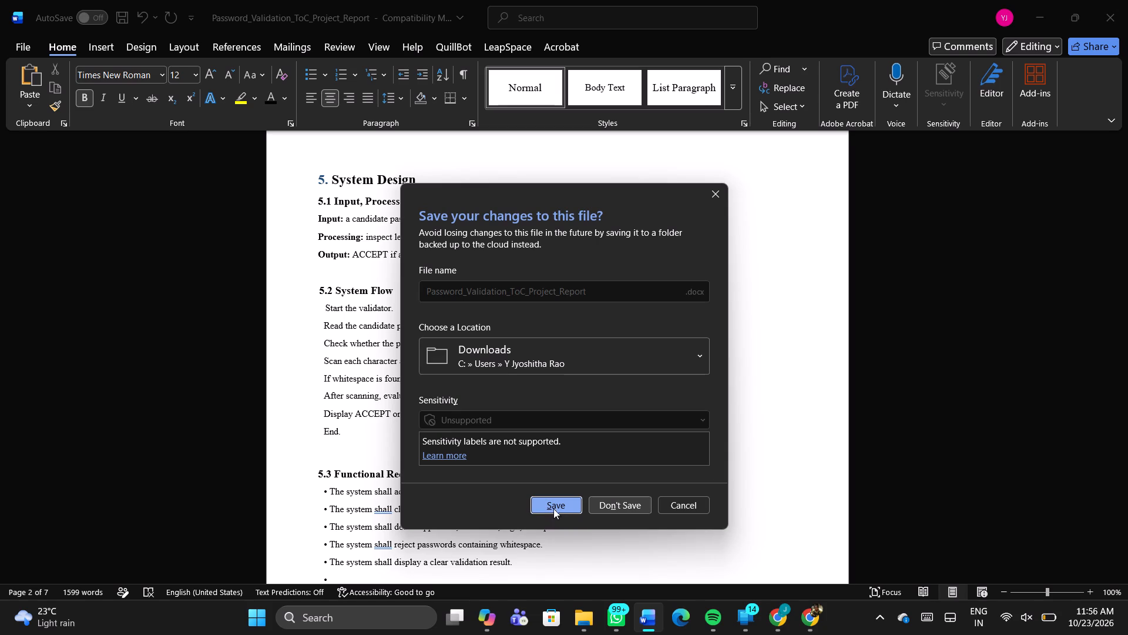
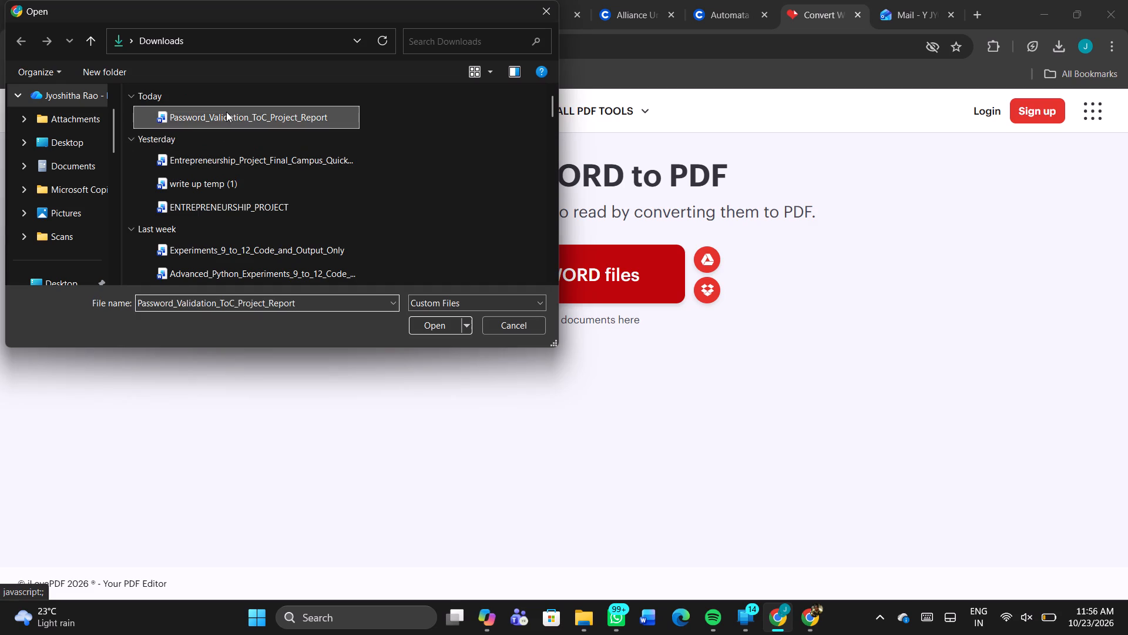
Load the Word file Password_Validation_ToC_Project_Report from Downloads into the iLovePDF converter and convert it to PDF.
{"action": "key", "text": "Return"}
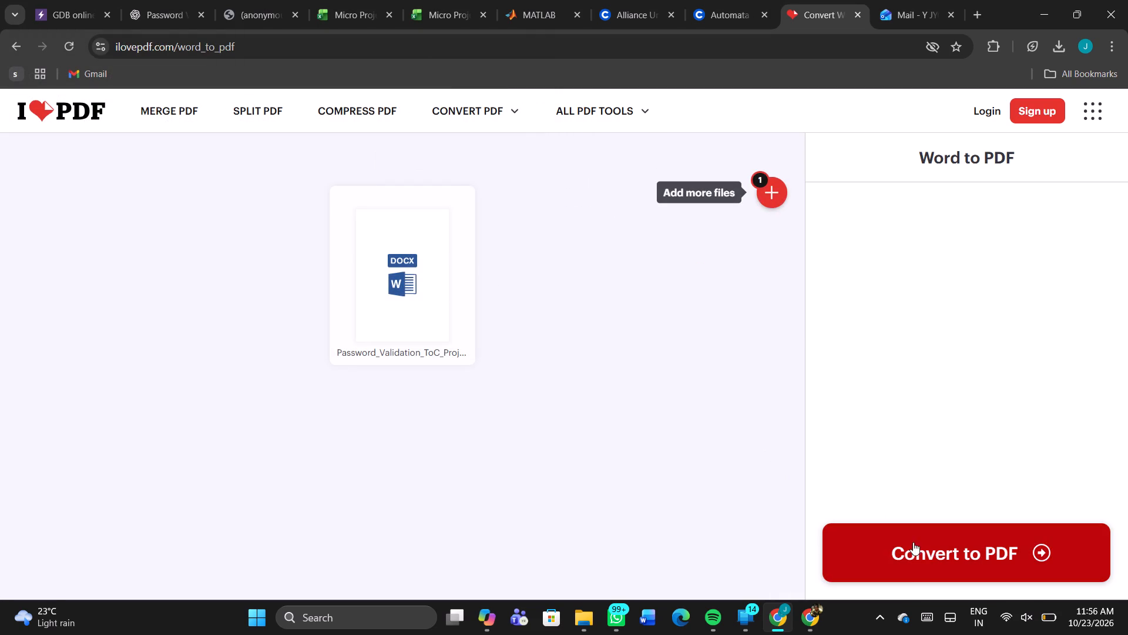
{"action": "left_click", "coordinate": [919, 554]}
Switch to File Explorer and delete the old PDF copy of Password_Validation_ToC_Project_Report from the Downloads folder.
{"action": "left_click", "coordinate": [587, 623]}
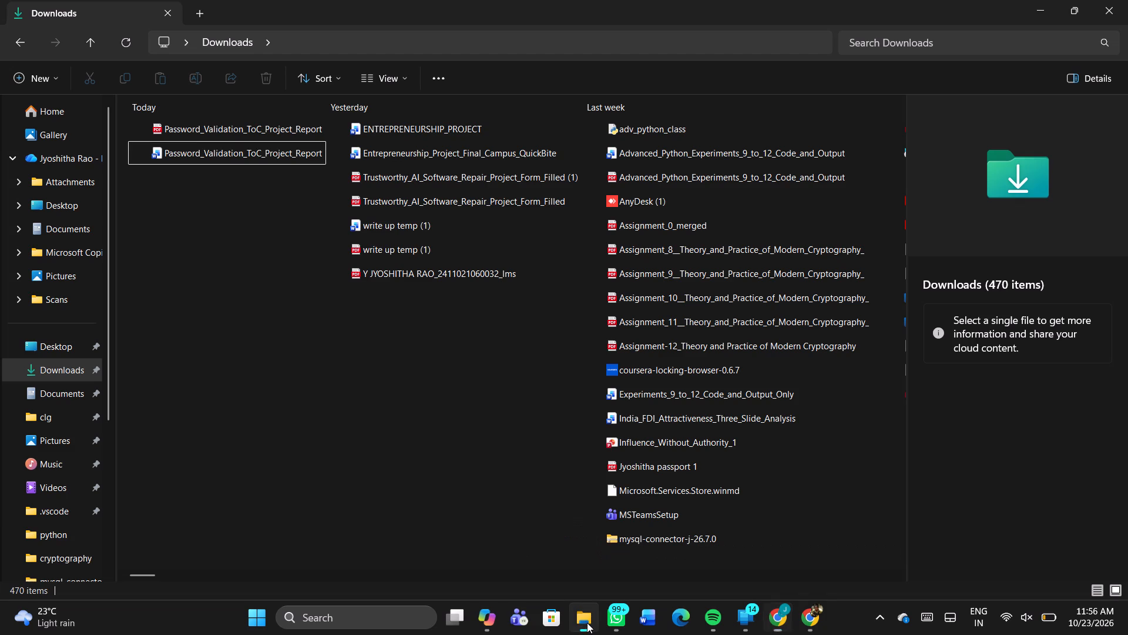
{"action": "left_click", "coordinate": [273, 129]}
{"action": "key", "text": "Delete"}
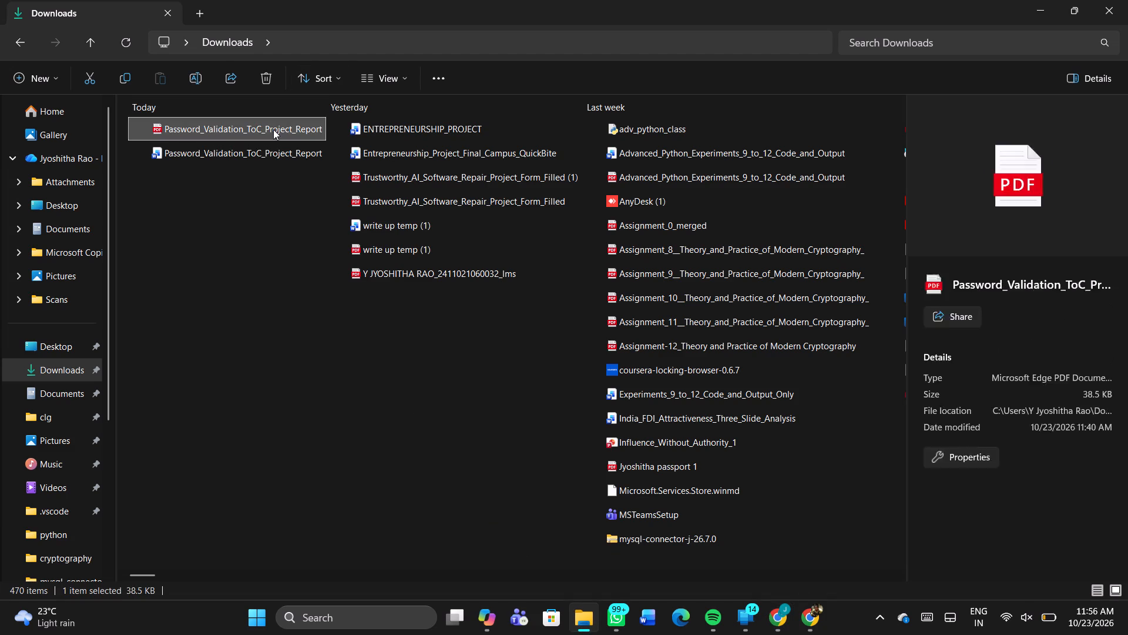
Return to Chrome, download the converted report PDF from iLovePDF, and show the Downloads folder in File Explorer.
{"action": "left_click", "coordinate": [784, 619]}
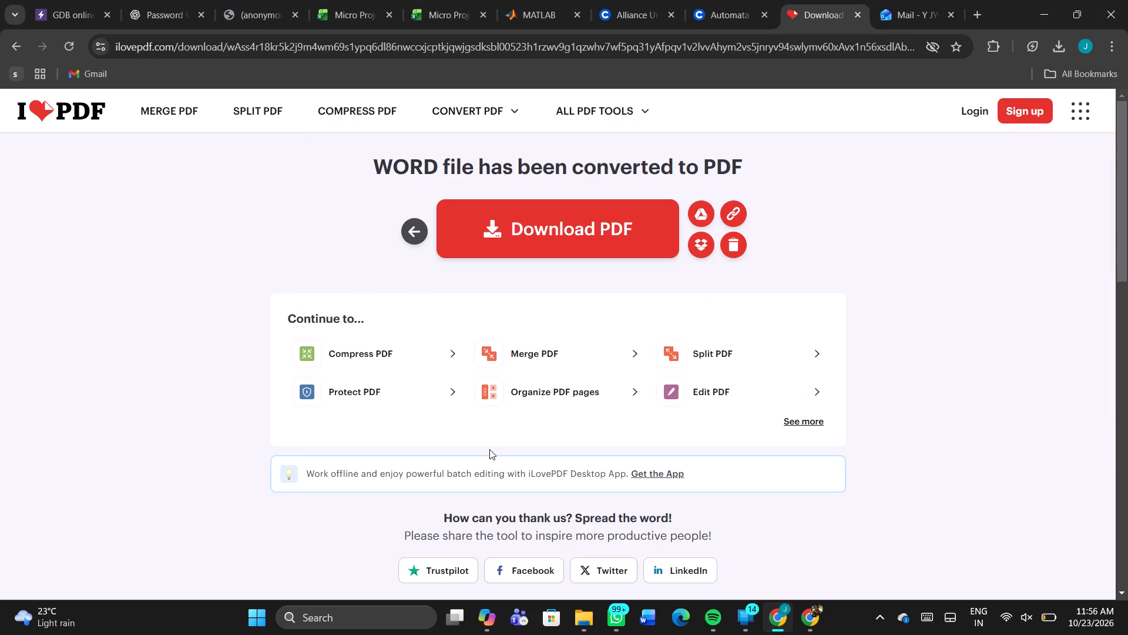
{"action": "left_click", "coordinate": [557, 232]}
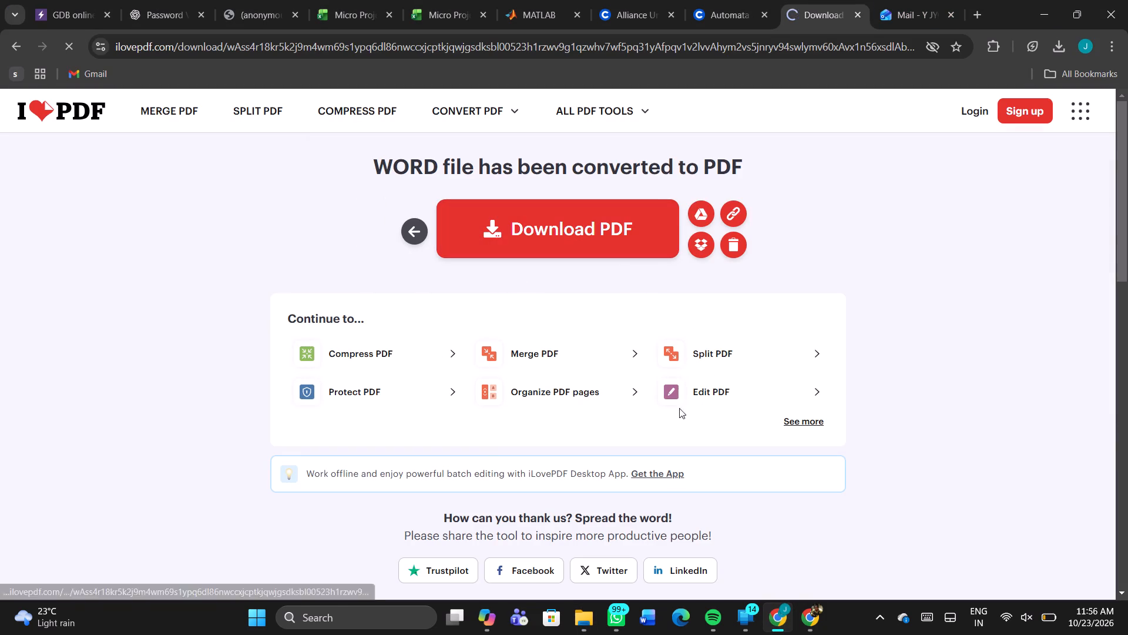
{"action": "left_click", "coordinate": [579, 629]}
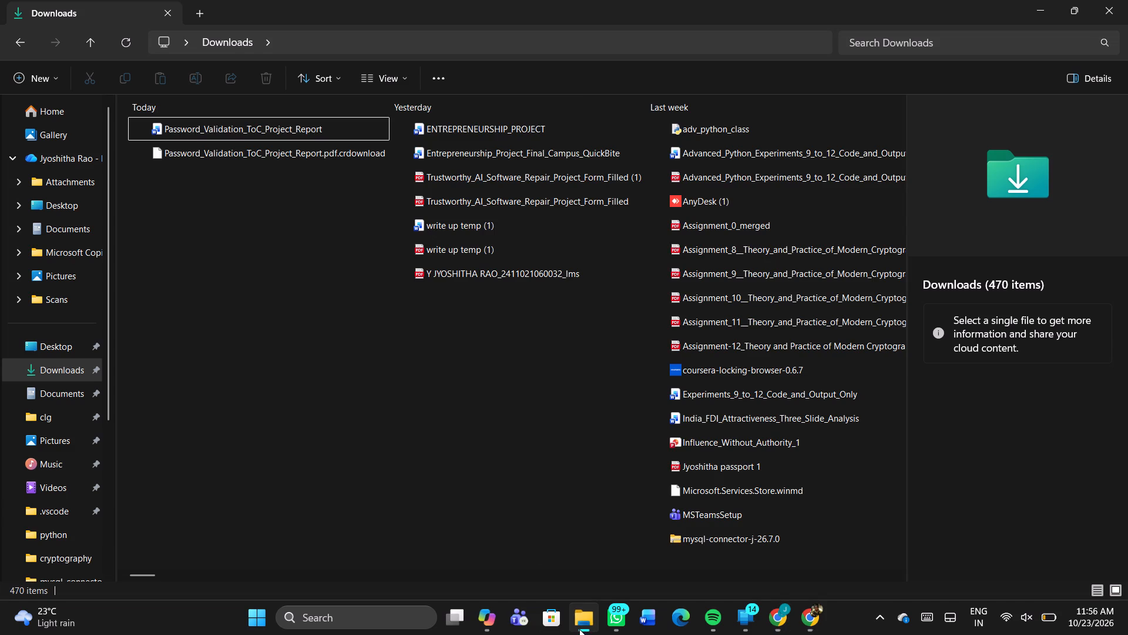
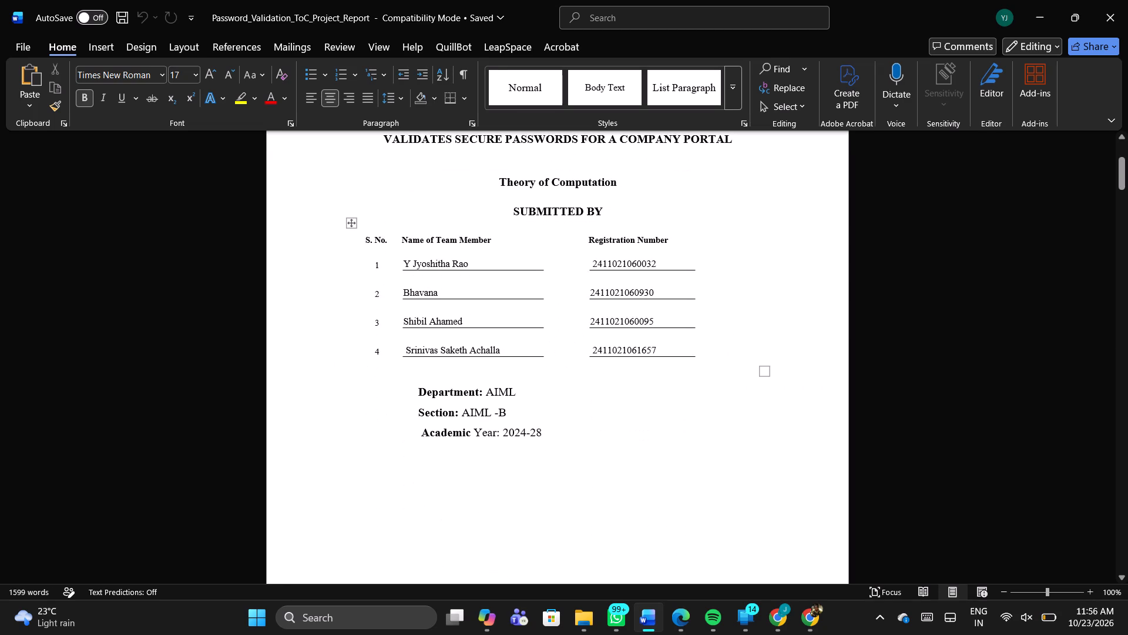
Adjust the indentation of the Academic Year line on the cover page to line up with the Department and Section lines.
{"action": "left_click", "coordinate": [419, 432]}
{"action": "key", "text": "BackSpace"}
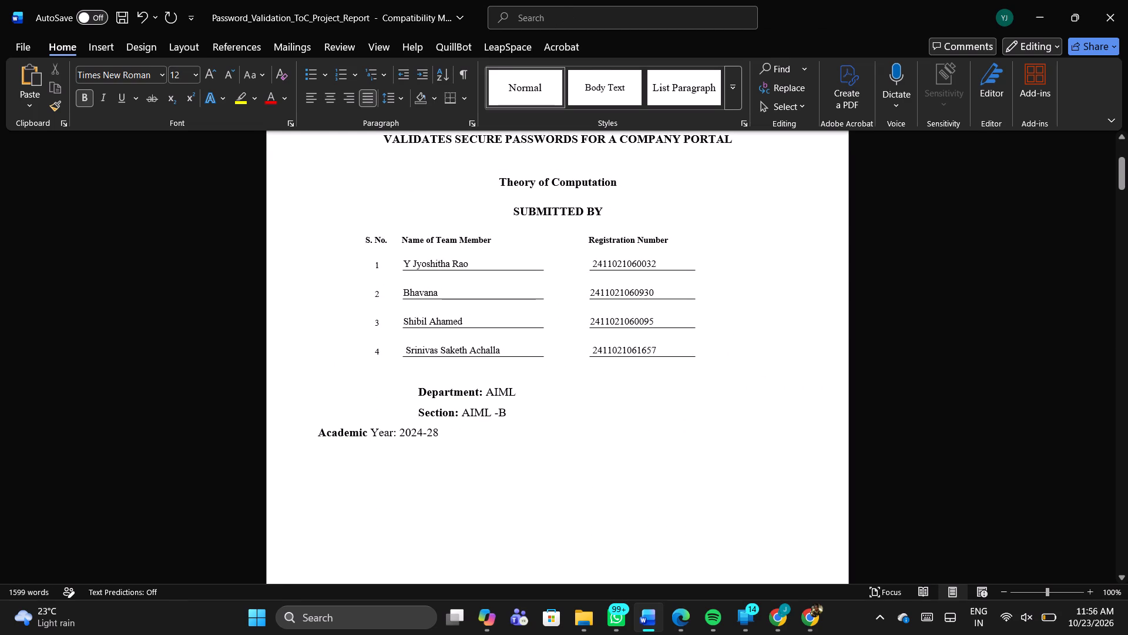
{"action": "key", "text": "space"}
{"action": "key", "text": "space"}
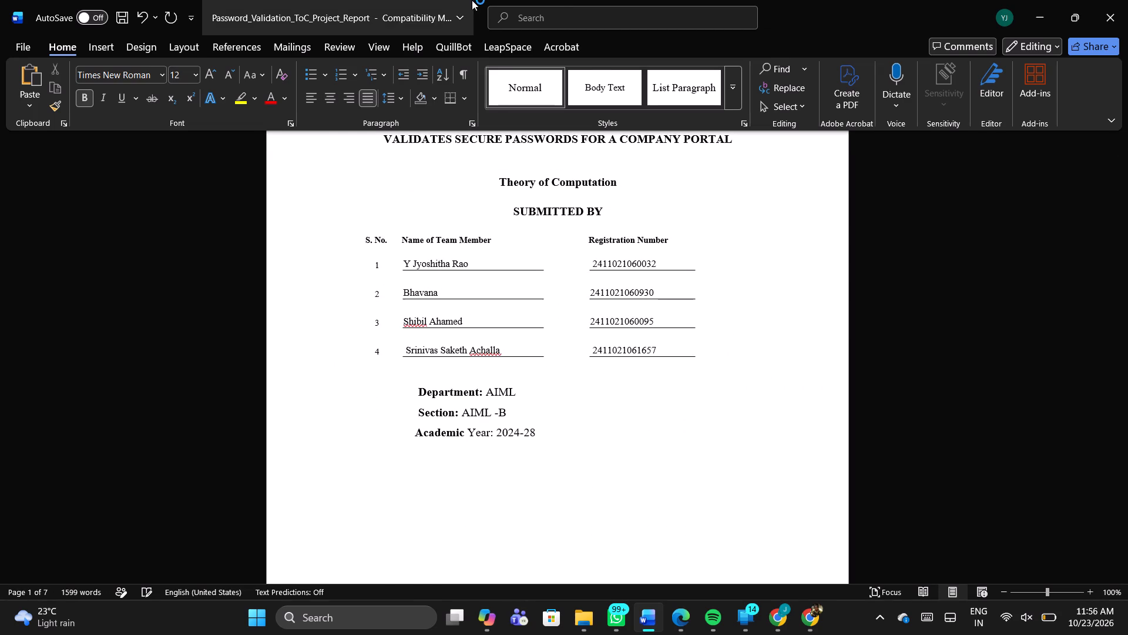
Close the Password_Validation_ToC_Project_Report document.
{"action": "left_click", "coordinate": [1117, 16]}
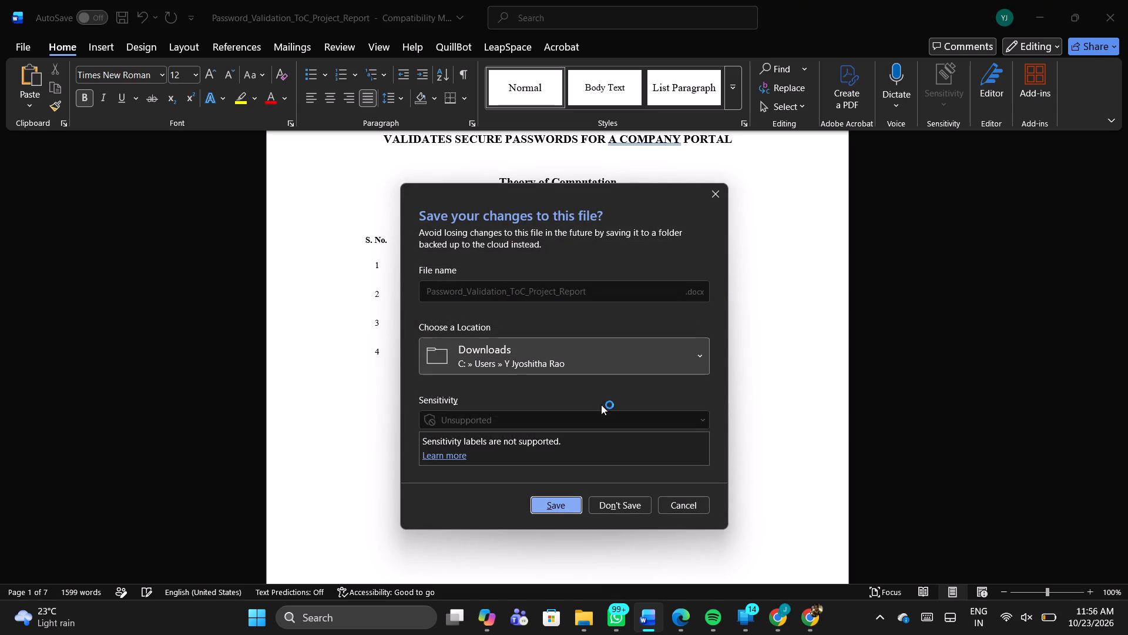
Save the changes to the Password_Validation_ToC_Project_Report document in the Downloads folder while closing it.
{"action": "left_click", "coordinate": [548, 500]}
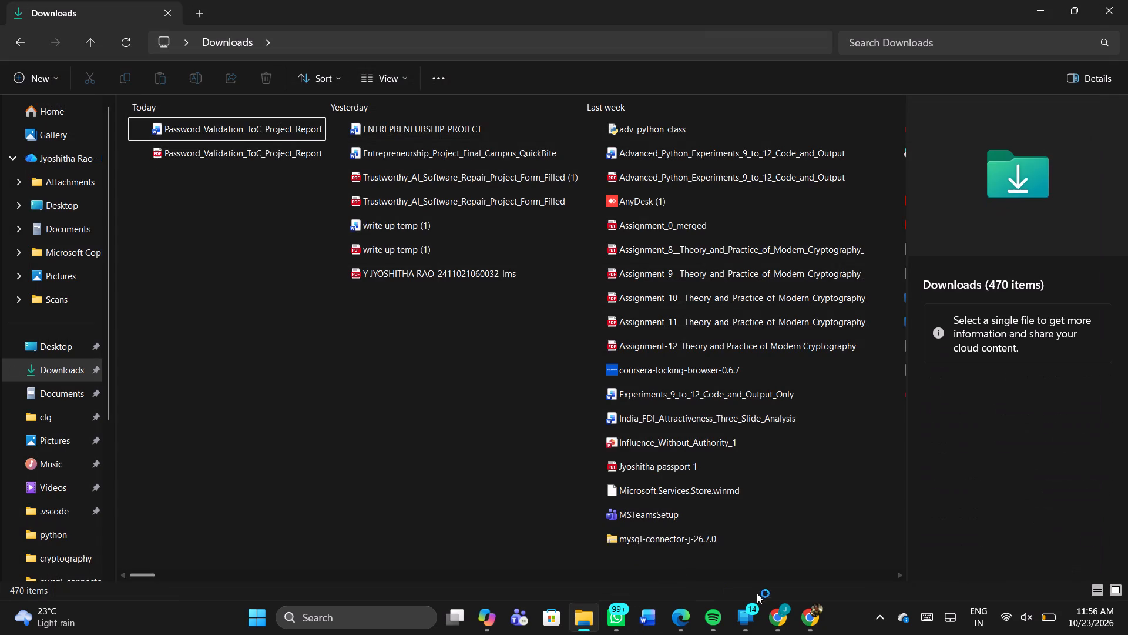
Delete the PDF copy of Password_Validation_ToC_Project_Report from the Downloads folder in File Explorer.
{"action": "left_click", "coordinate": [260, 149]}
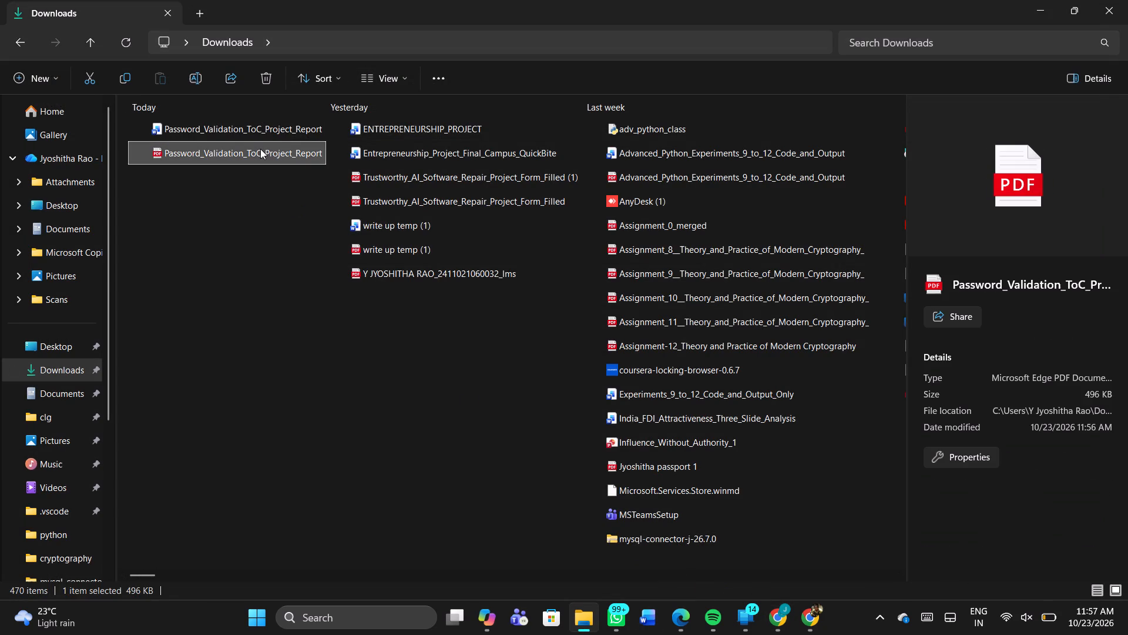
{"action": "key", "text": "Delete"}
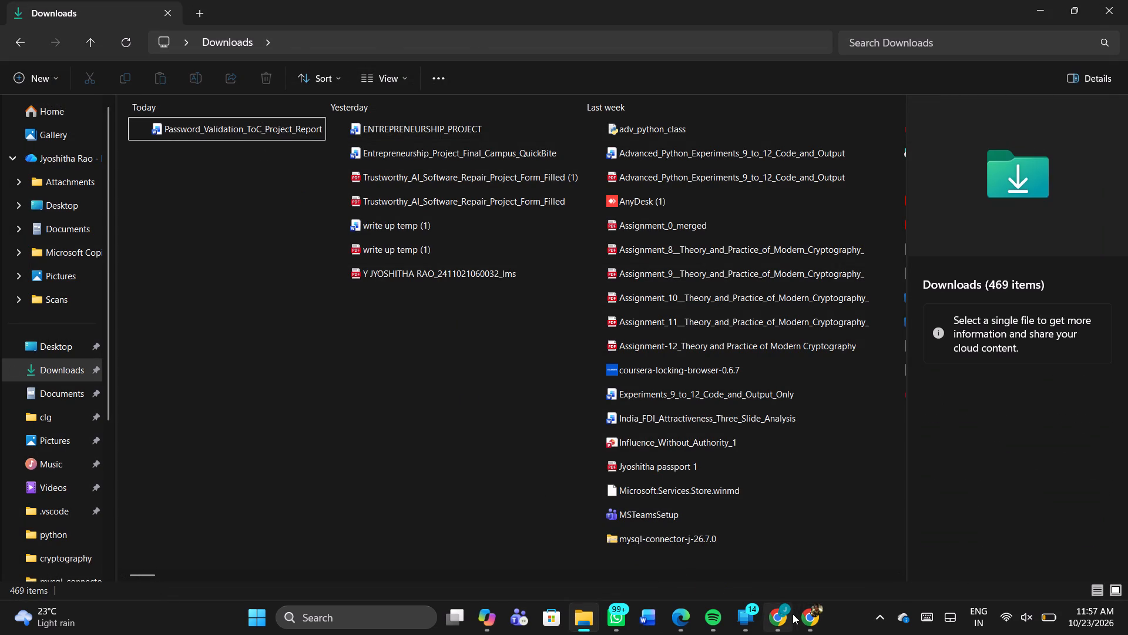
Convert the Password_Validation_ToC_Project_Report Word document from Downloads to PDF with iLovePDF in Chrome and download the result.
{"action": "left_click", "coordinate": [793, 614]}
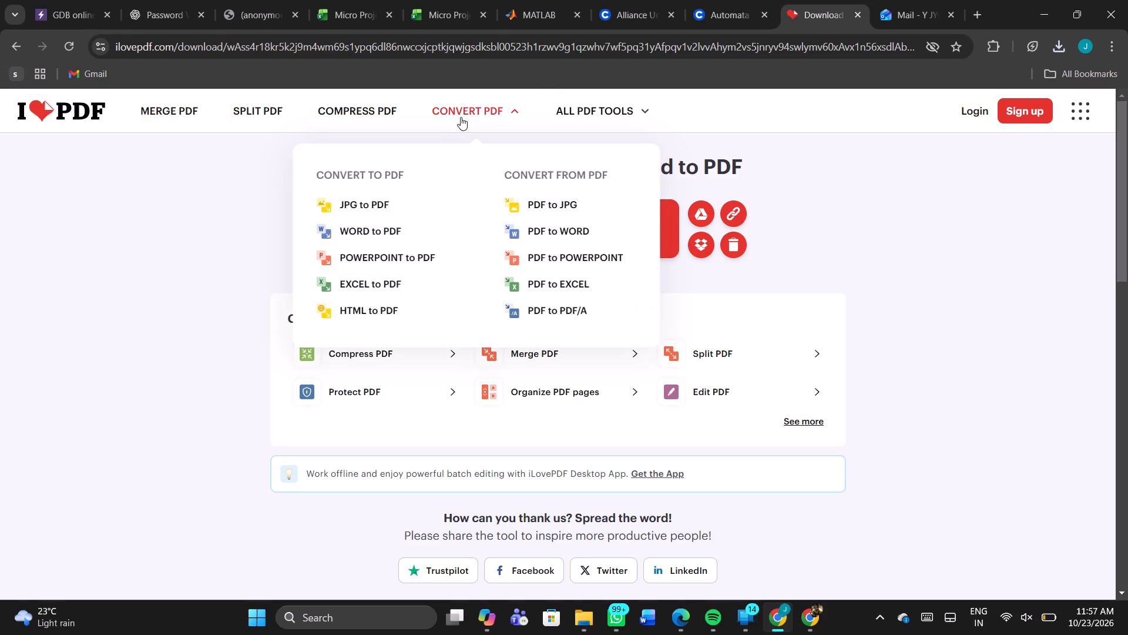
{"action": "left_click", "coordinate": [382, 229]}
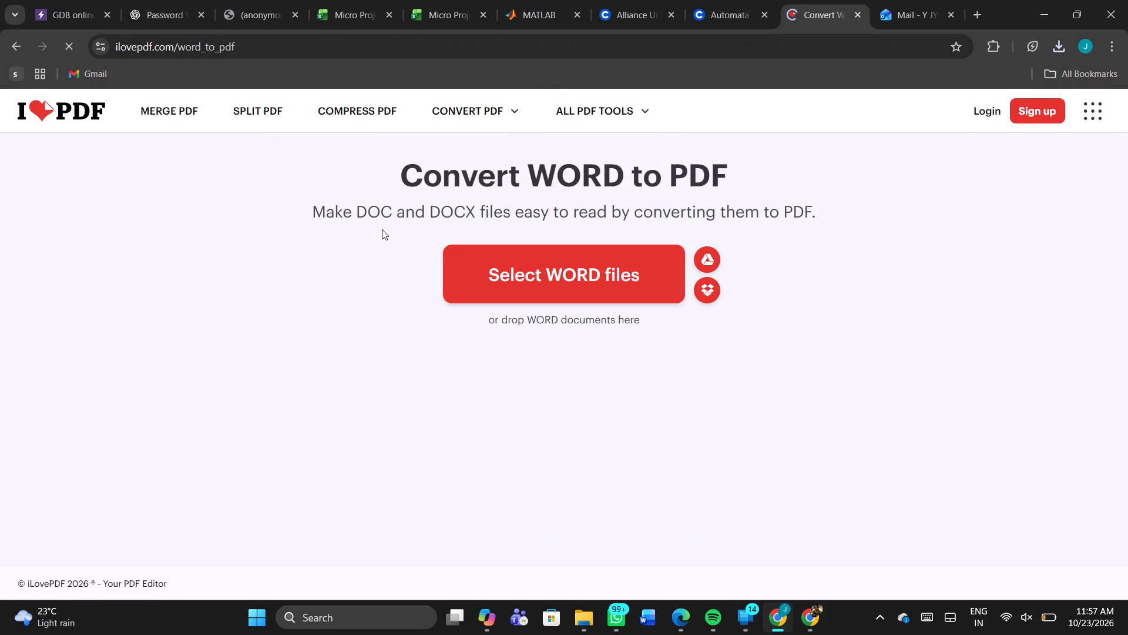
{"action": "left_click", "coordinate": [499, 279]}
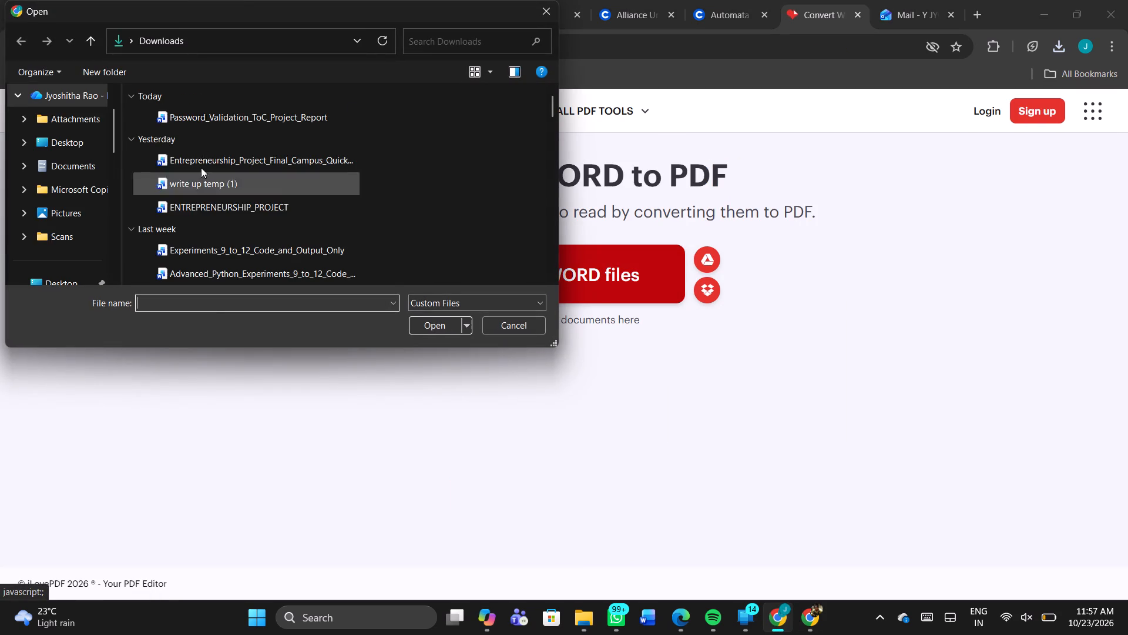
{"action": "left_click", "coordinate": [207, 111]}
{"action": "key", "text": "Return"}
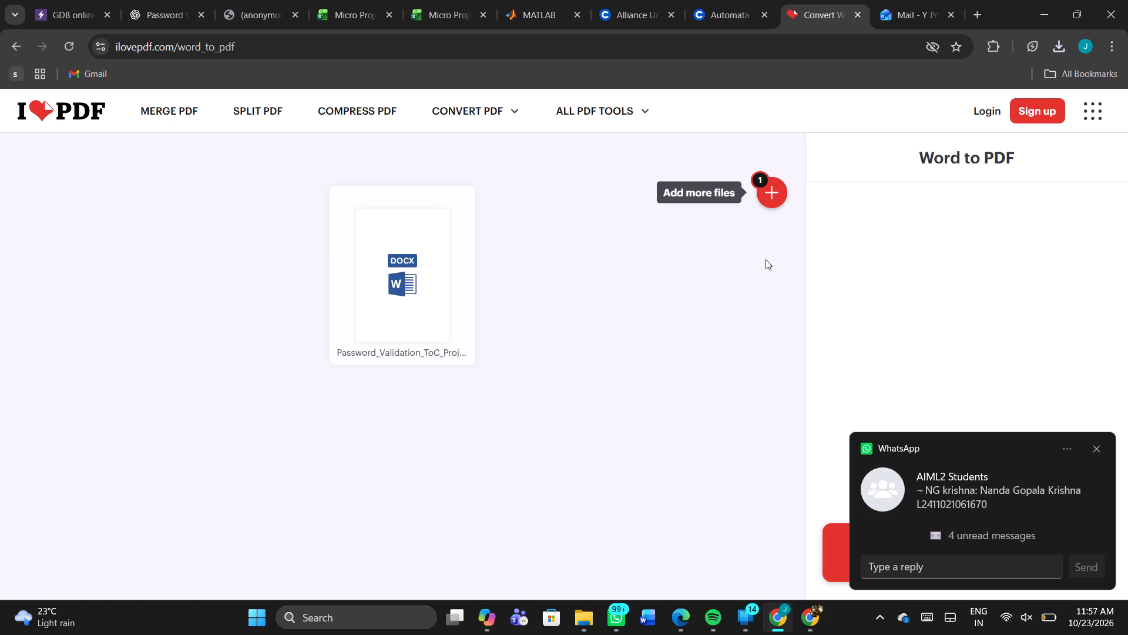
{"action": "key", "text": "Return"}
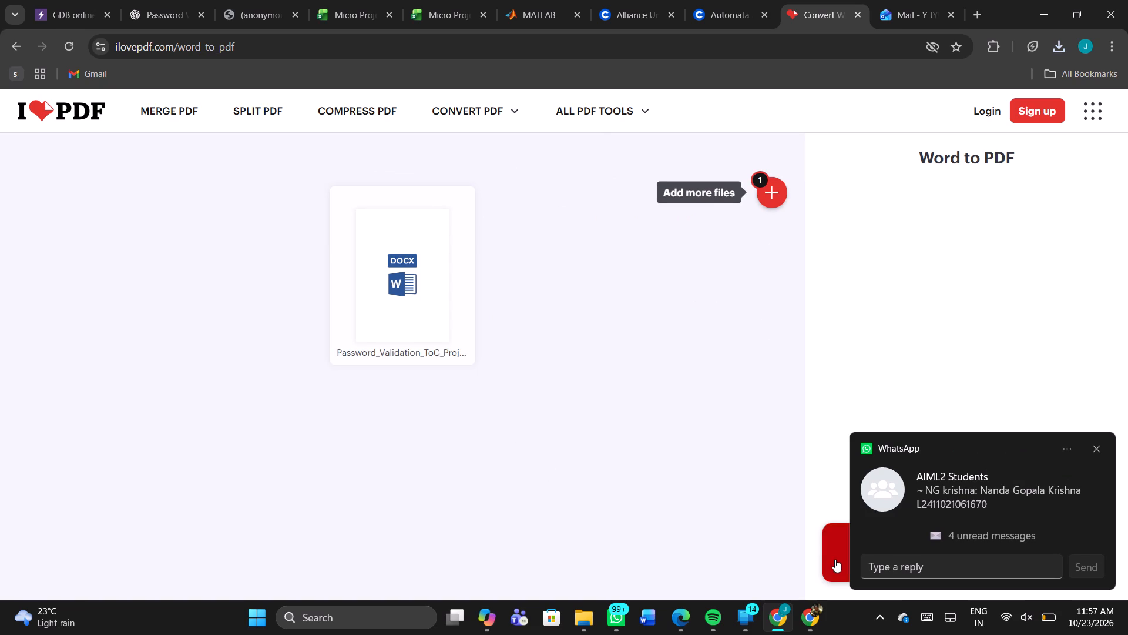
{"action": "left_click", "coordinate": [835, 559]}
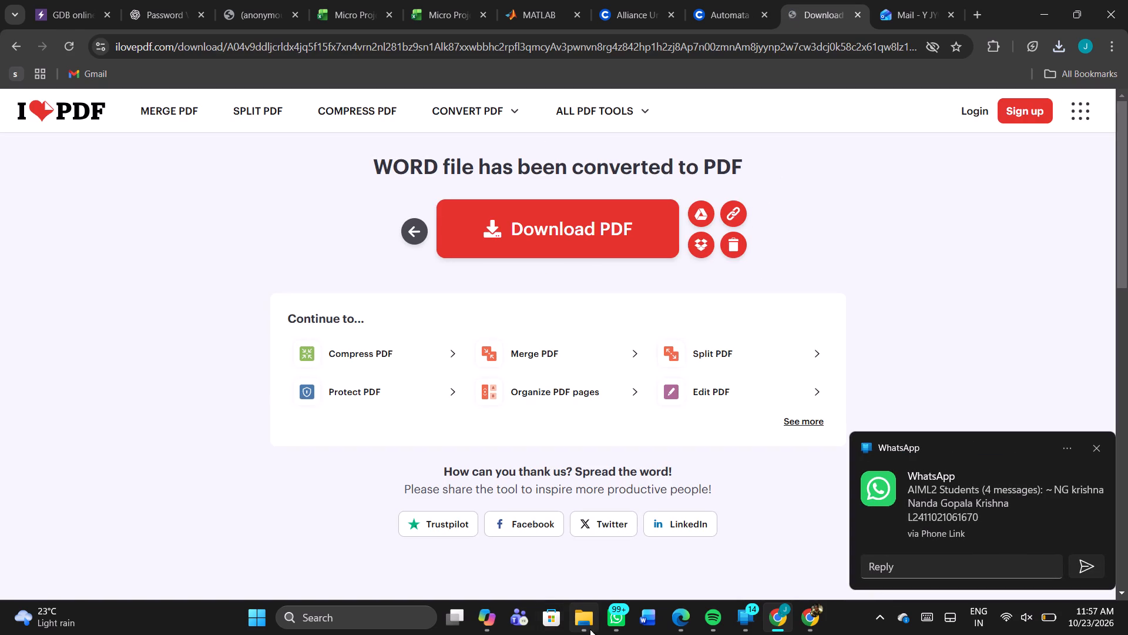
{"action": "left_click", "coordinate": [653, 238]}
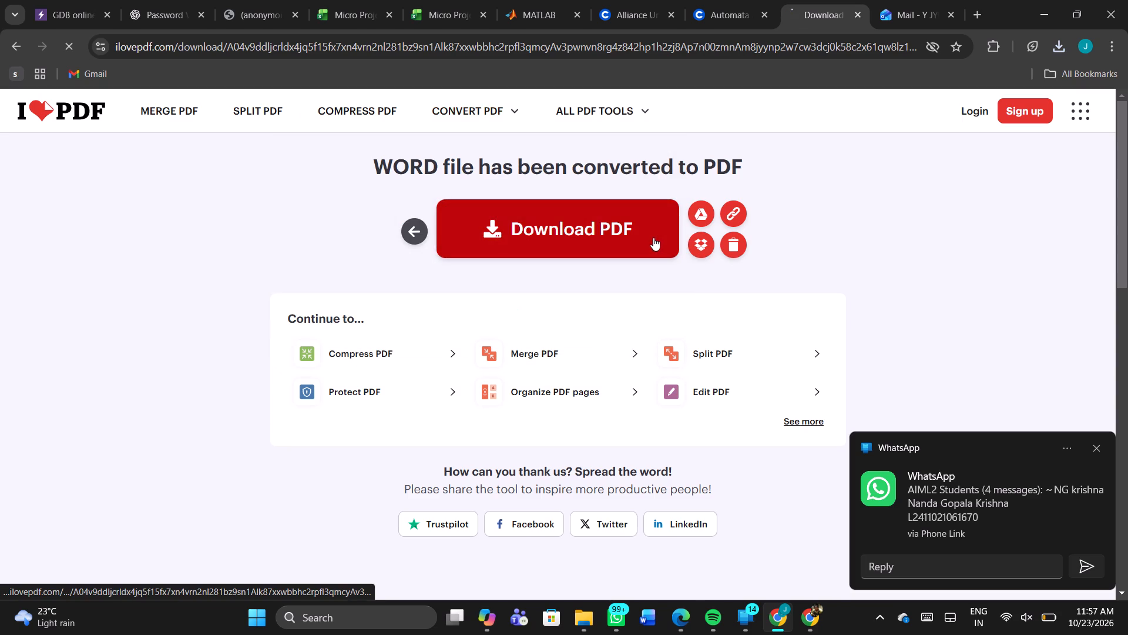
Copy the newly downloaded Password_Validation_ToC_Project_Report PDF from the Downloads folder in File Explorer.
{"action": "left_click", "coordinate": [587, 620]}
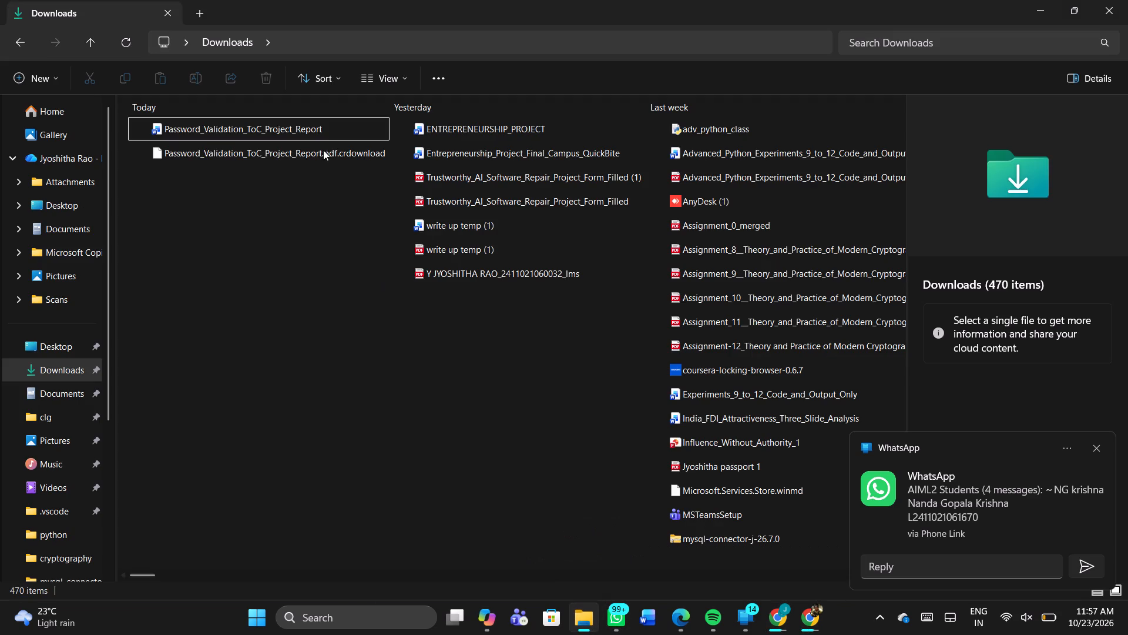
{"action": "left_click", "coordinate": [271, 149]}
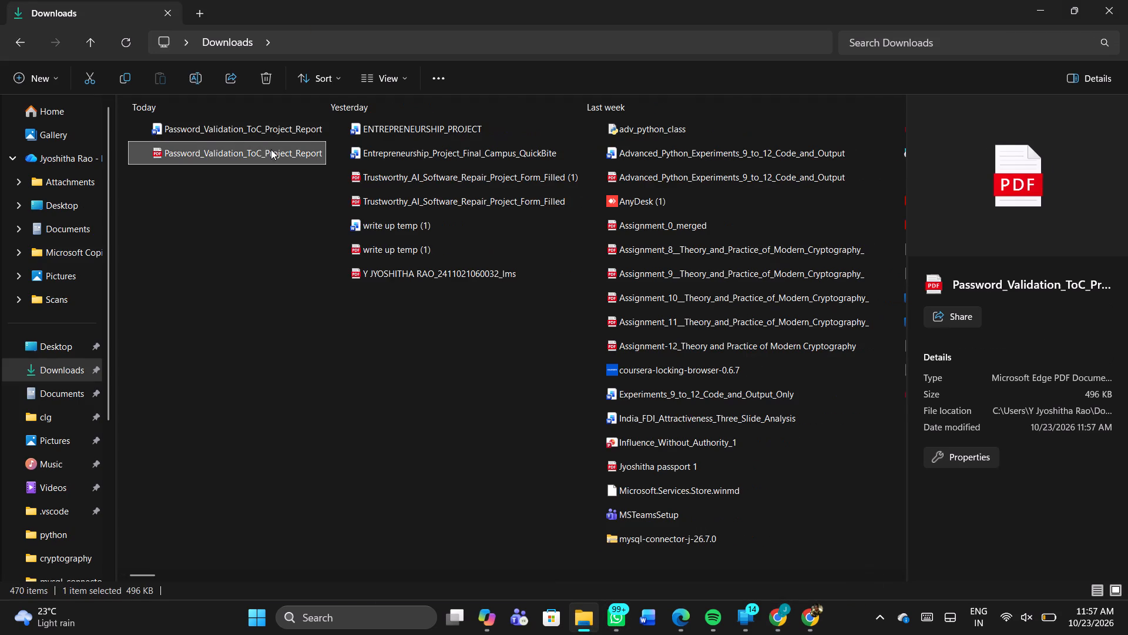
{"action": "key", "text": "ctrl+c"}
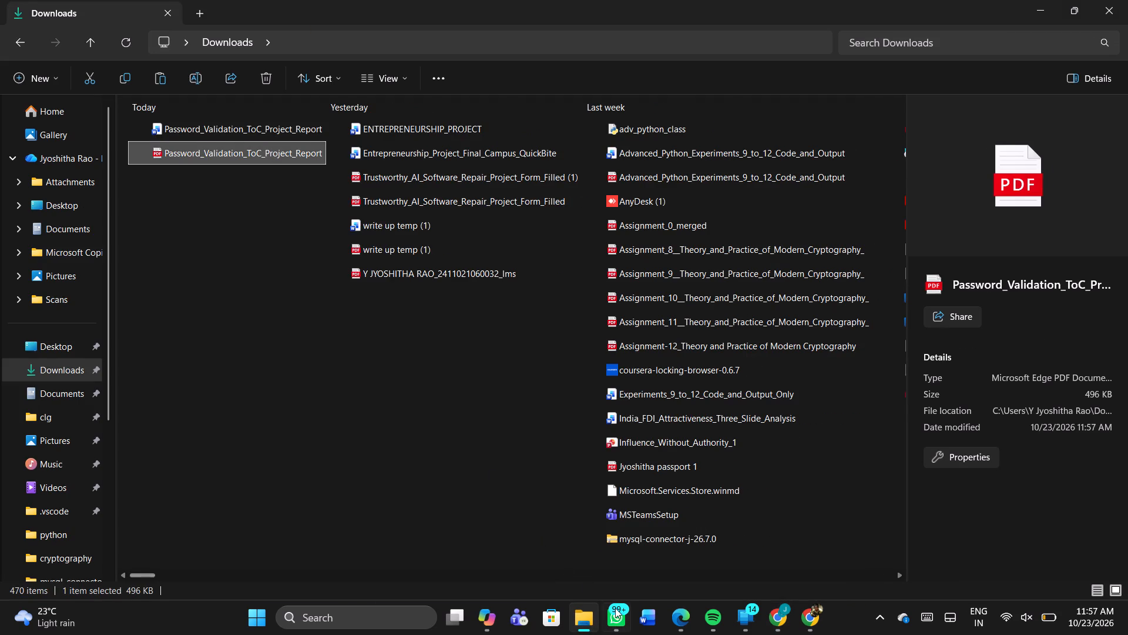